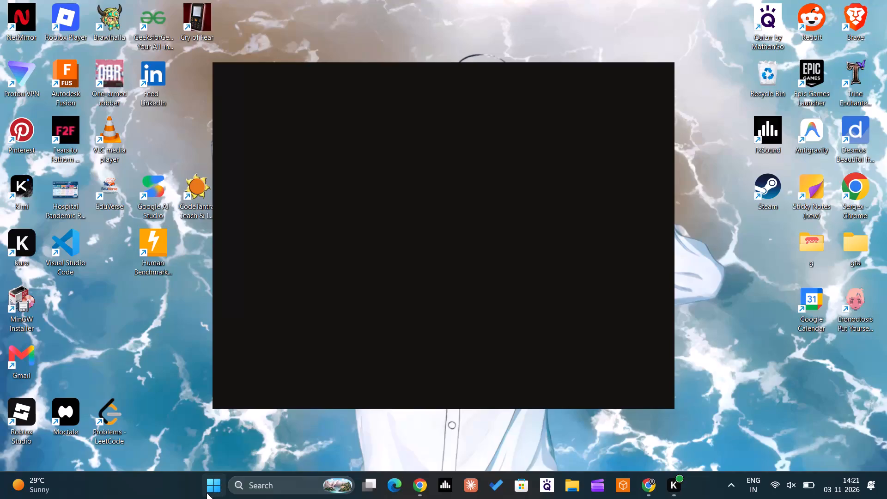
Search the computer's installed apps for "WHATS" and open the WhatsApp desktop app.
{"action": "left_click", "coordinate": [207, 493]}
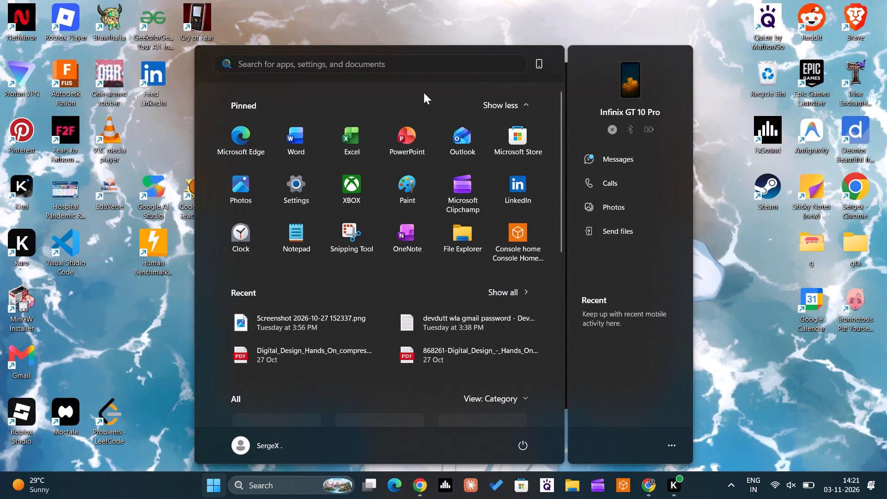
{"action": "left_click_drag", "start_coordinate": [454, 53], "coordinate": [442, 62]}
{"action": "left_click", "coordinate": [442, 62]}
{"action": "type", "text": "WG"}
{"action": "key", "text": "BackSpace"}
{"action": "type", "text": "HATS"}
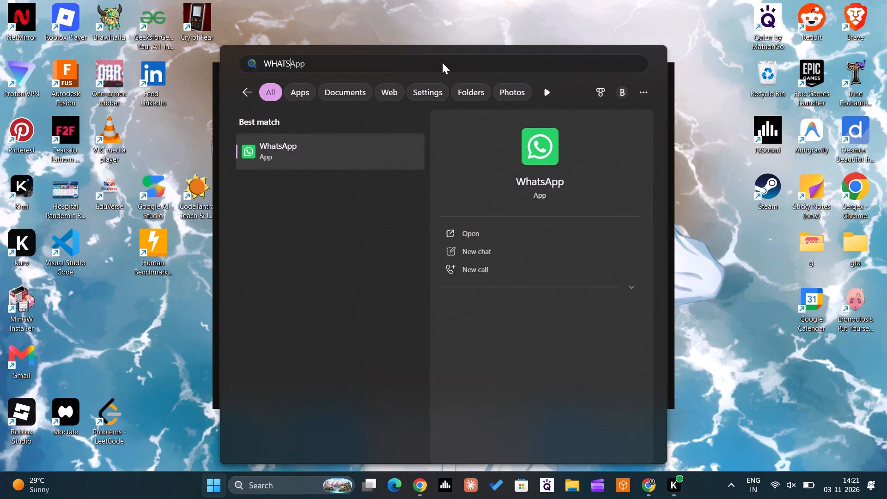
{"action": "left_click", "coordinate": [297, 154]}
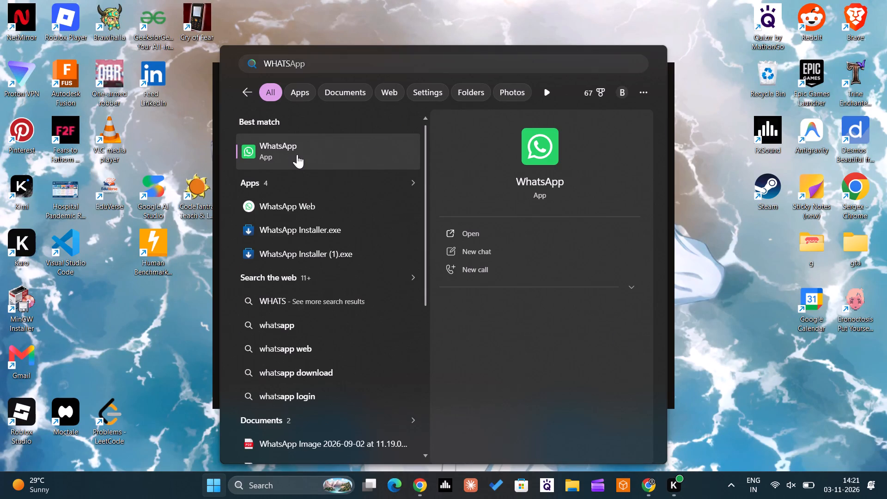
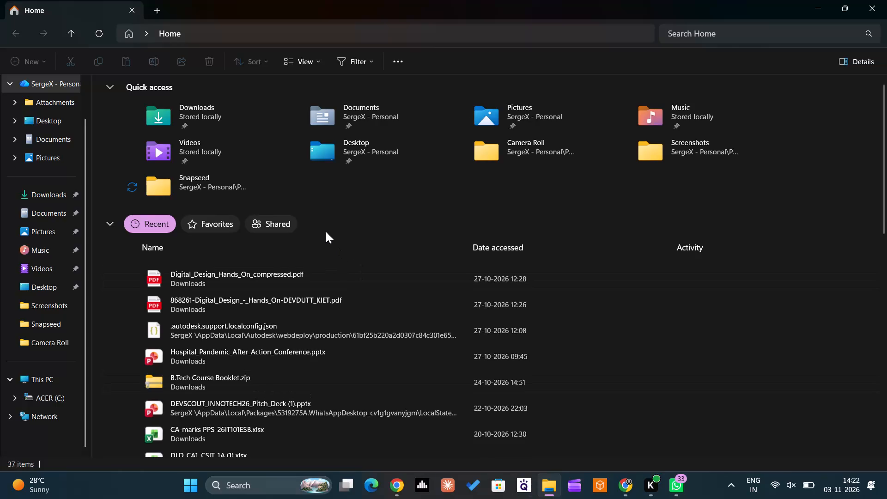
Look through the Downloads folder and the OneDrive Pictures folder in File Explorer, and minimize its window to return to WhatsApp.
{"action": "left_click", "coordinate": [205, 120]}
{"action": "left_click", "coordinate": [205, 120]}
{"action": "left_click", "coordinate": [205, 120]}
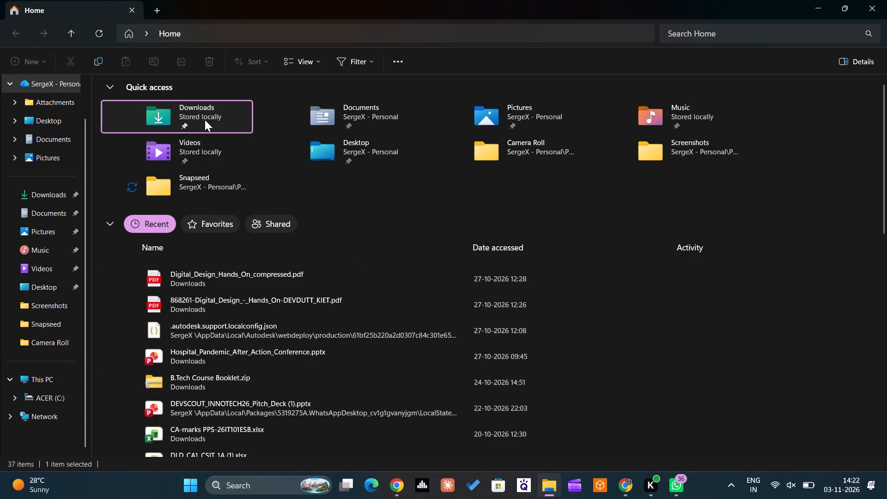
{"action": "double_click", "coordinate": [205, 120]}
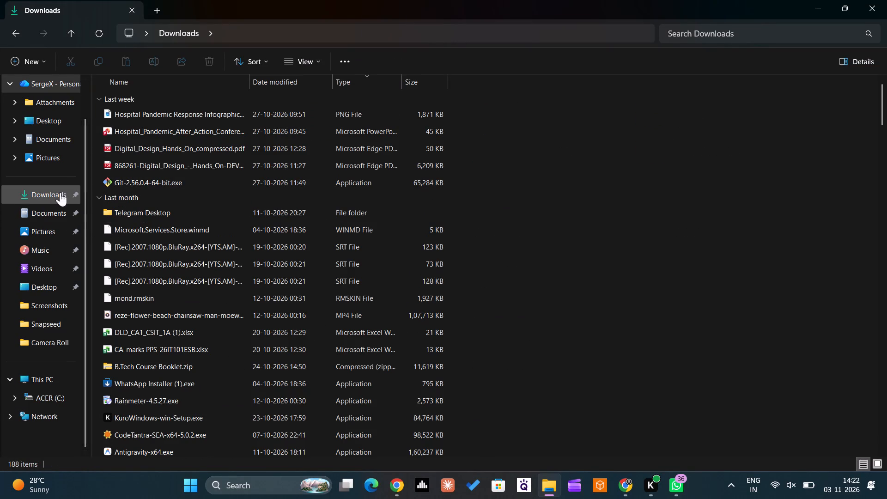
{"action": "left_click", "coordinate": [45, 156]}
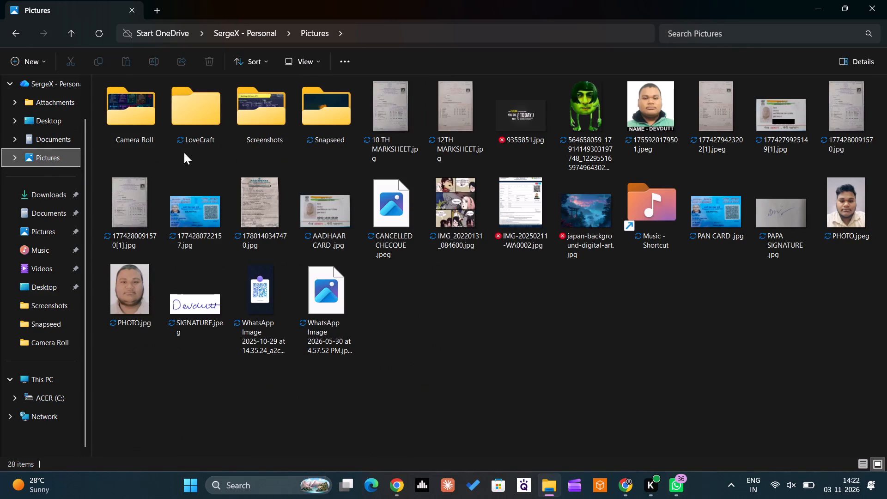
{"action": "left_click", "coordinate": [826, 5]}
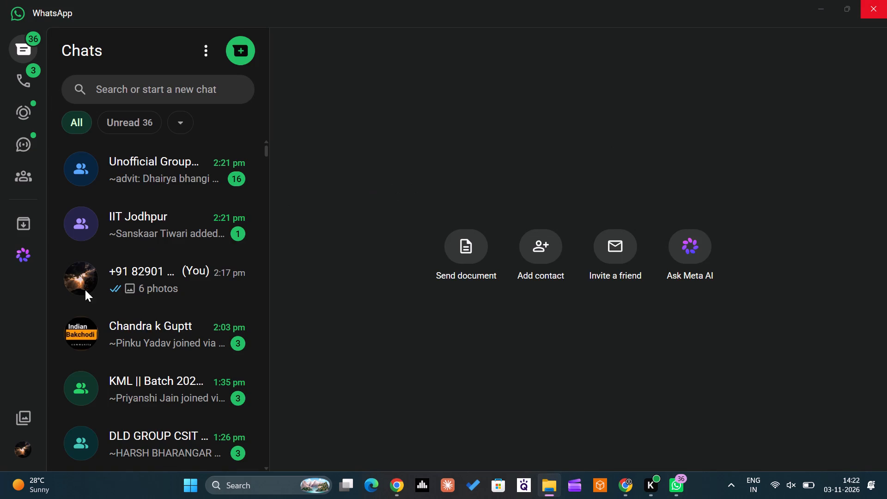
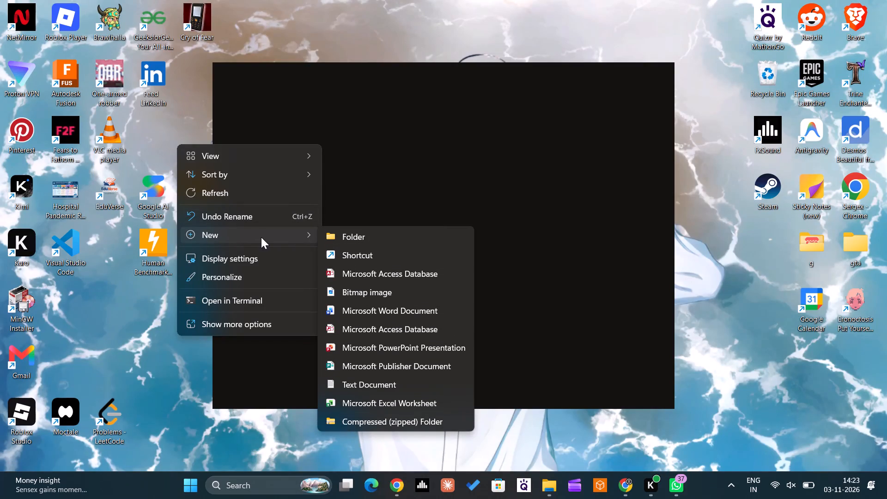
Create a new folder on the desktop and start its name with "Devdutt re".
{"action": "left_click", "coordinate": [337, 237]}
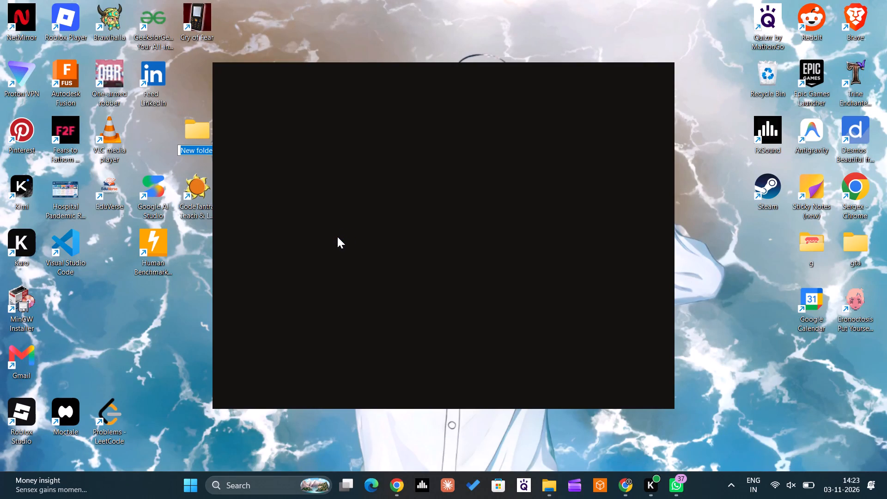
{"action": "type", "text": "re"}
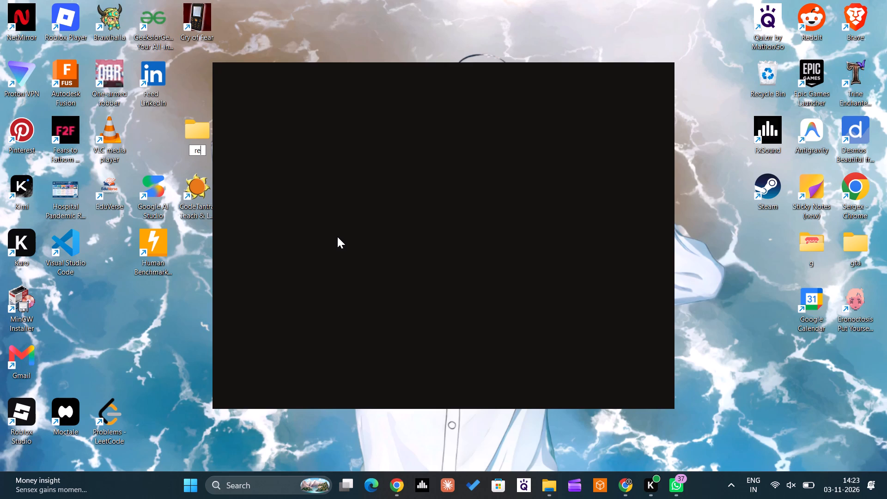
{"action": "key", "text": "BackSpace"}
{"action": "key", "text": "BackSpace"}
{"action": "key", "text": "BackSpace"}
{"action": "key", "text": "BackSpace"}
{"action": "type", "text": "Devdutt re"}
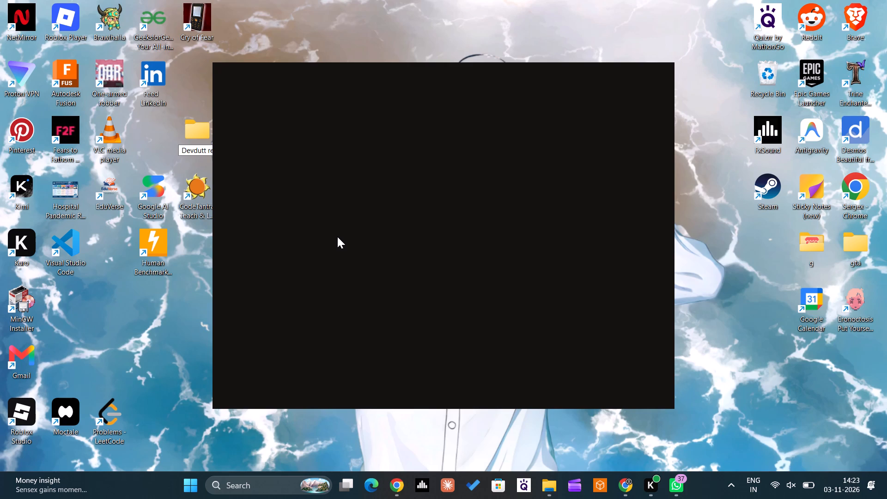
Complete the name of the desktop folder being renamed so it reads "Devdutt reimburresement".
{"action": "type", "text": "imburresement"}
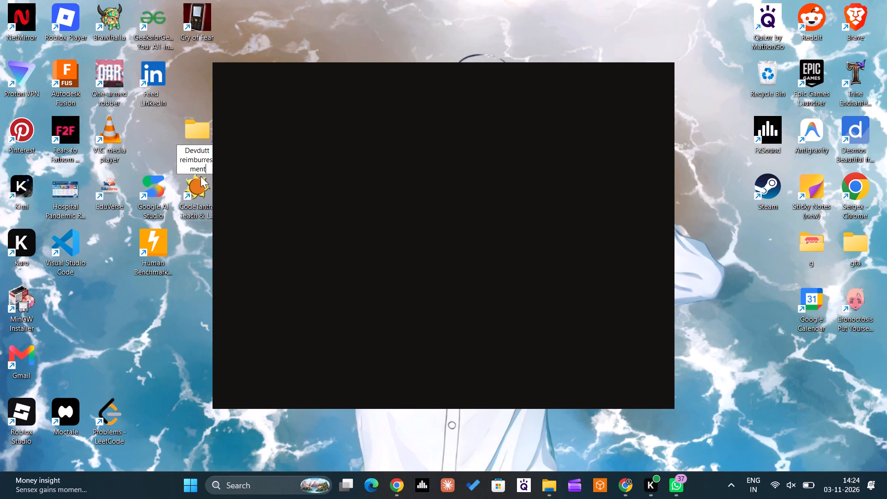
Correct the spelling in the new desktop folder's name so it reads "Devdutt reimbursement".
{"action": "left_click", "coordinate": [202, 158]}
{"action": "key", "text": "BackSpace"}
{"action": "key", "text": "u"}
{"action": "key", "text": "Right"}
{"action": "key", "text": "BackSpace"}
{"action": "left_click", "coordinate": [207, 161]}
{"action": "left_click", "coordinate": [207, 157]}
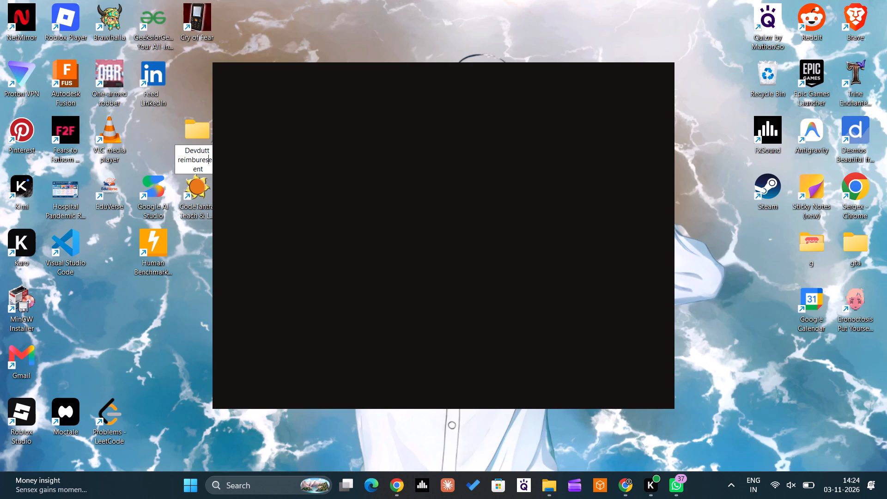
{"action": "double_click", "coordinate": [205, 157]}
{"action": "left_click", "coordinate": [205, 157]}
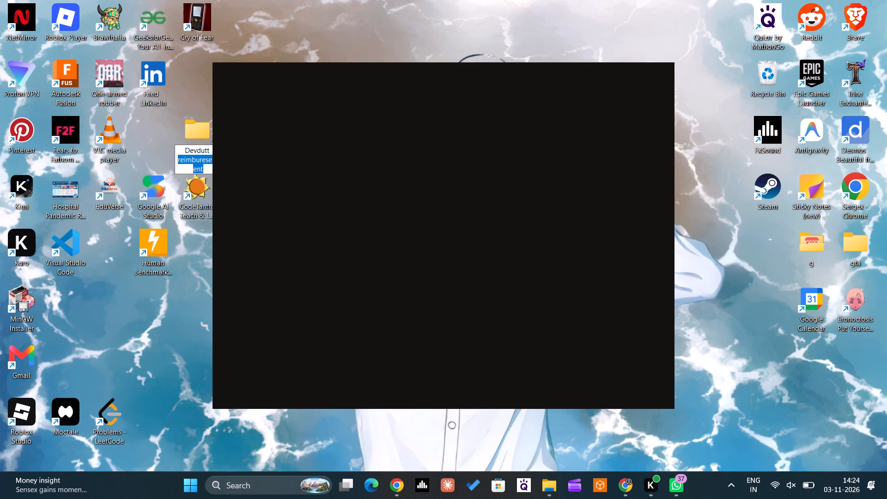
{"action": "key", "text": "BackSpace"}
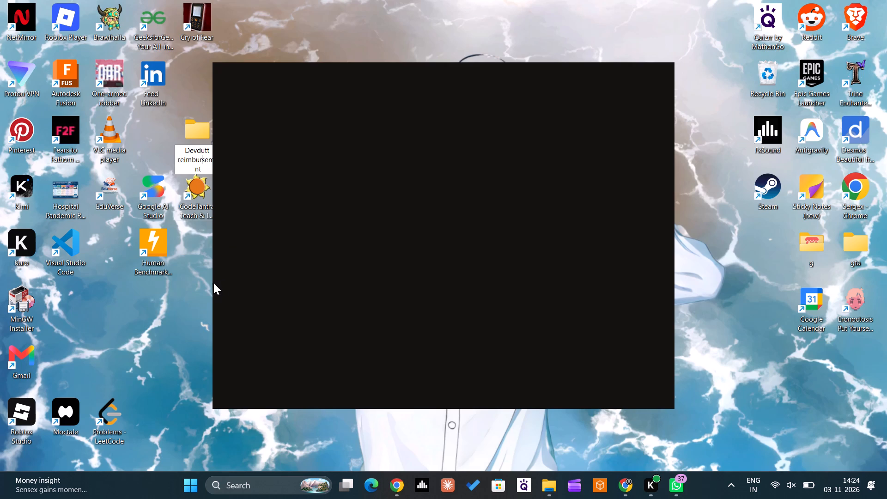
{"action": "key", "text": "Return"}
Move the "Devdutt reimbursement" folder to the empty desktop space in the same row as the Cry of Fear shortcut.
{"action": "left_click_drag", "start_coordinate": [189, 135], "coordinate": [323, 93]}
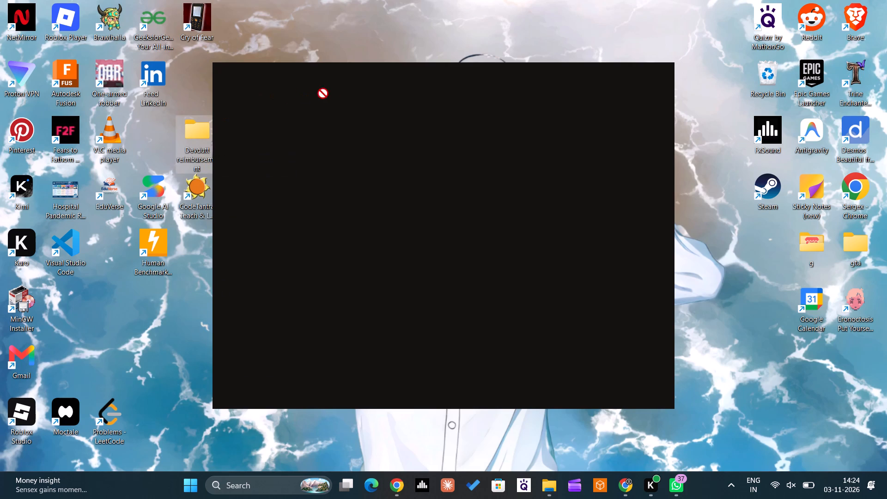
{"action": "left_click_drag", "start_coordinate": [323, 93], "coordinate": [336, 25]}
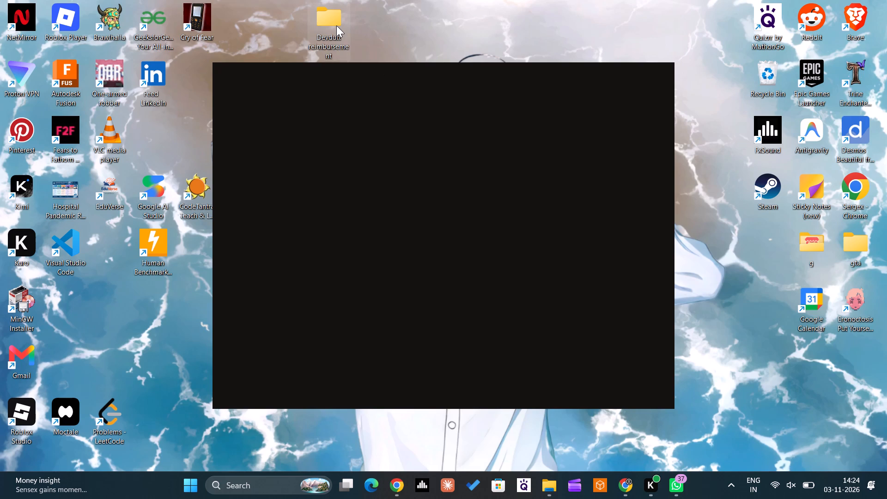
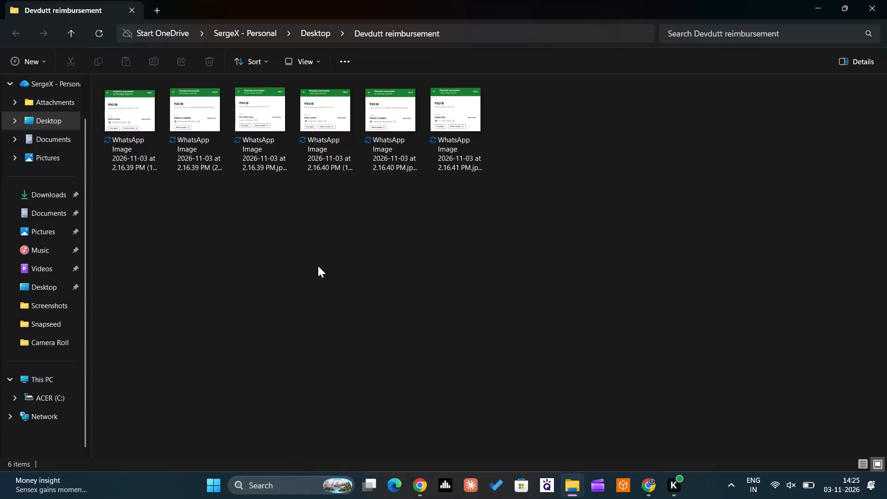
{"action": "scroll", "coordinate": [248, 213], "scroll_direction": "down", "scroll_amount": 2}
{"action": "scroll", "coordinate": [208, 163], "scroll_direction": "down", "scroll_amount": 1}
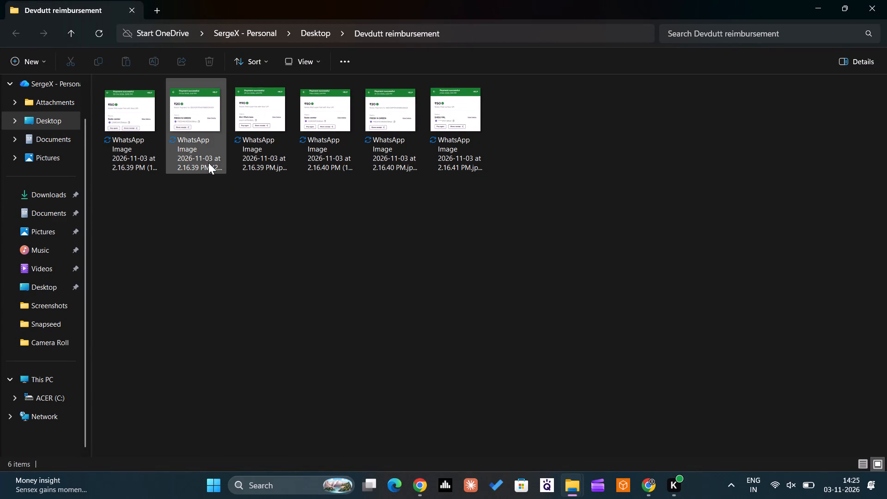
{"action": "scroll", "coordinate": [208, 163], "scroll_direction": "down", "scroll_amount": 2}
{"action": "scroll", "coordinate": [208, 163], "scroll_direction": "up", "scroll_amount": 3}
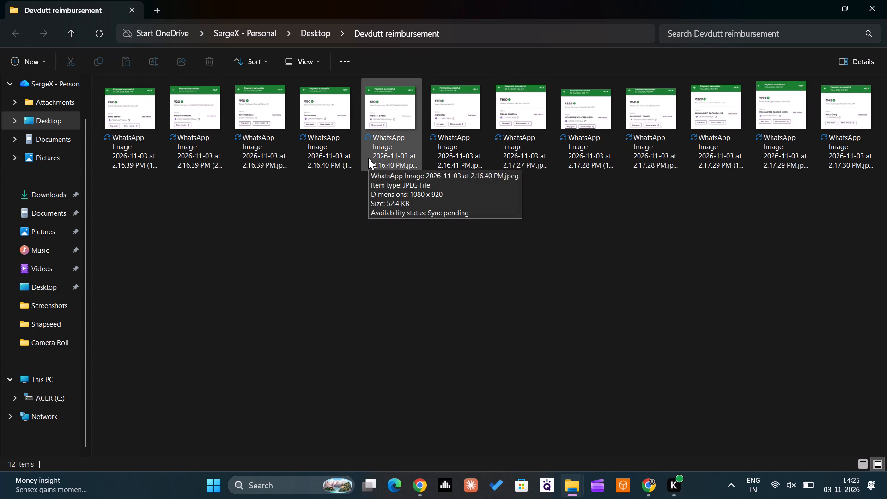
Open the image "WhatsApp Image 2026-11-03 at 2.16.39 PM (1)" to check its payment details, and close the viewer.
{"action": "left_click", "coordinate": [136, 94]}
{"action": "double_click", "coordinate": [136, 94]}
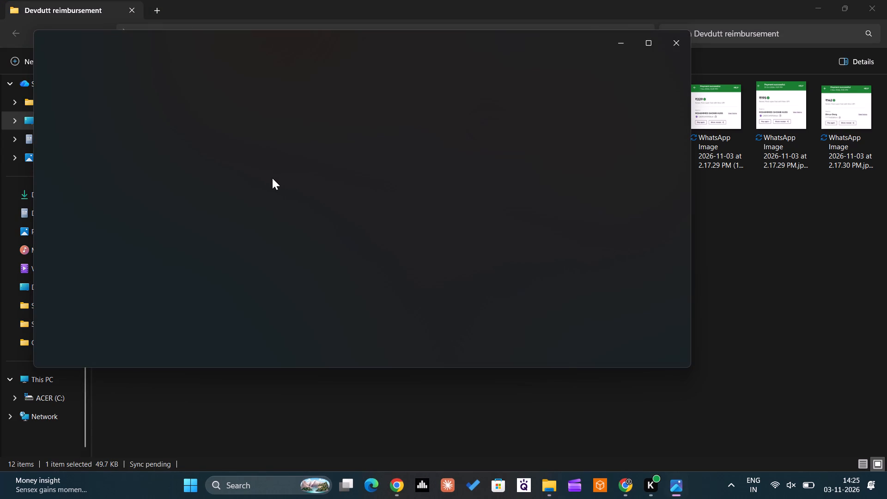
{"action": "scroll", "coordinate": [274, 183], "scroll_direction": "down", "scroll_amount": 6, "text": "ctrl"}
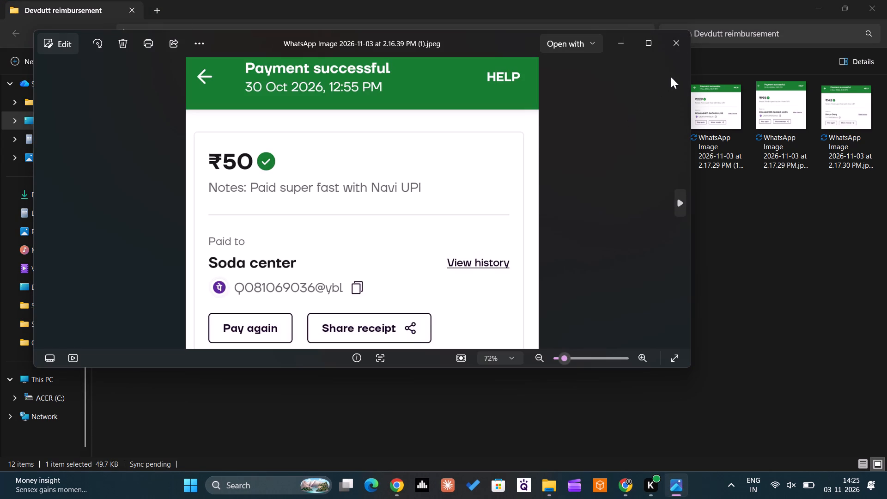
{"action": "left_click", "coordinate": [674, 45]}
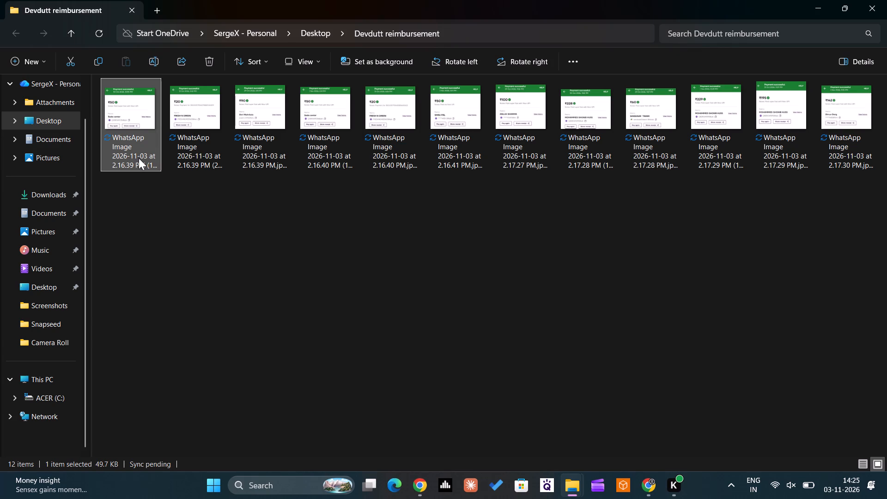
Restore the maximized Devdutt reimbursement folder window to a smaller floating window over the desktop.
{"action": "left_click", "coordinate": [172, 225]}
{"action": "left_click_drag", "start_coordinate": [534, 0], "coordinate": [476, 122]}
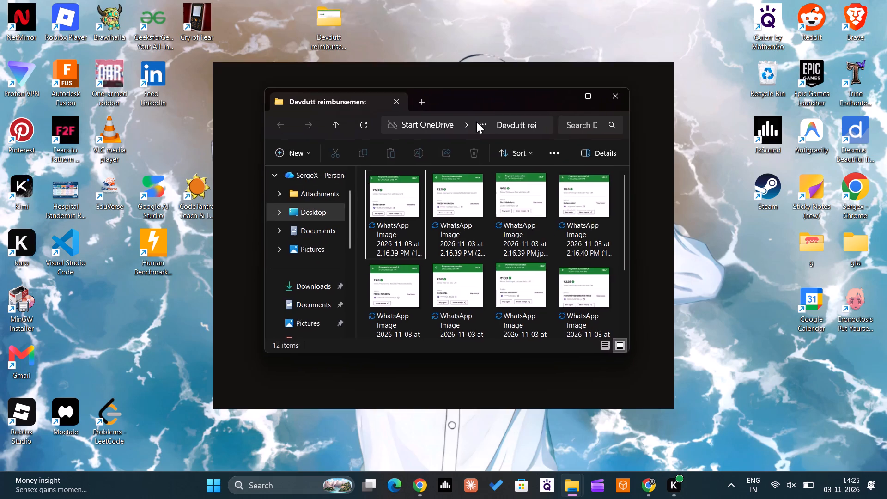
{"action": "left_click_drag", "start_coordinate": [476, 122], "coordinate": [477, 108]}
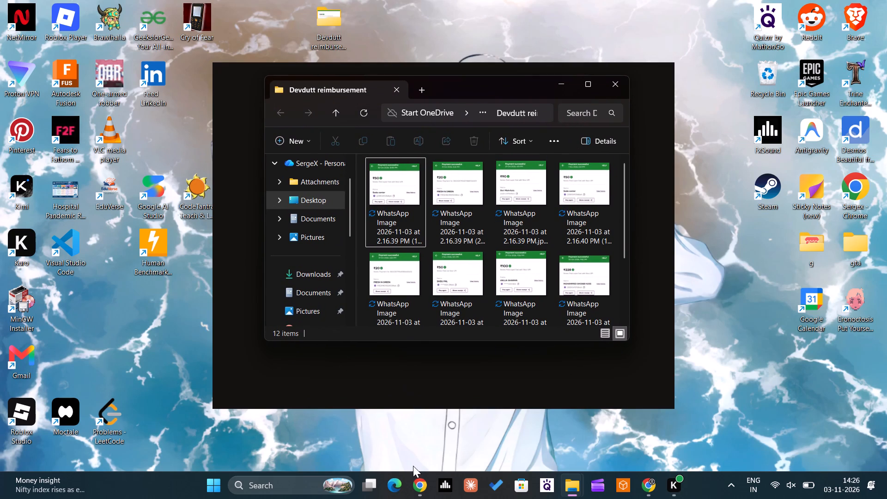
In a new Chrome tab, search Google for "pdf maker" and open iLovePDF's JPG to PDF converter.
{"action": "left_click", "coordinate": [419, 494]}
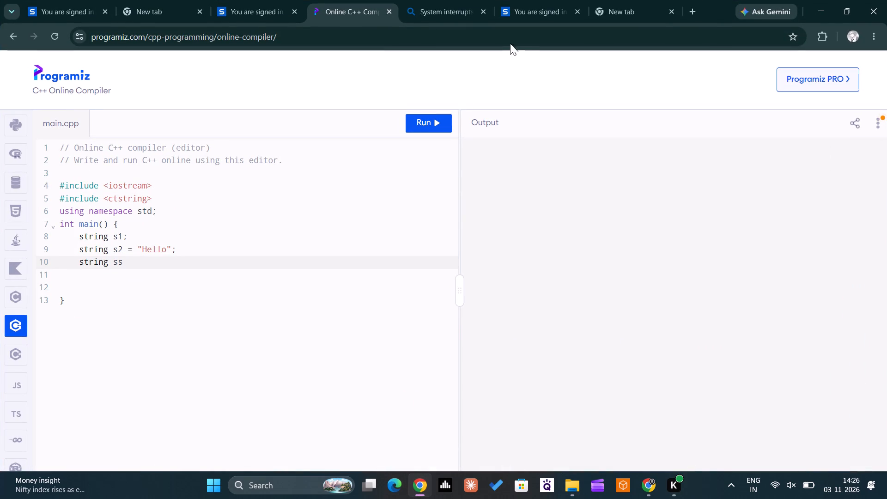
{"action": "left_click", "coordinate": [693, 6]}
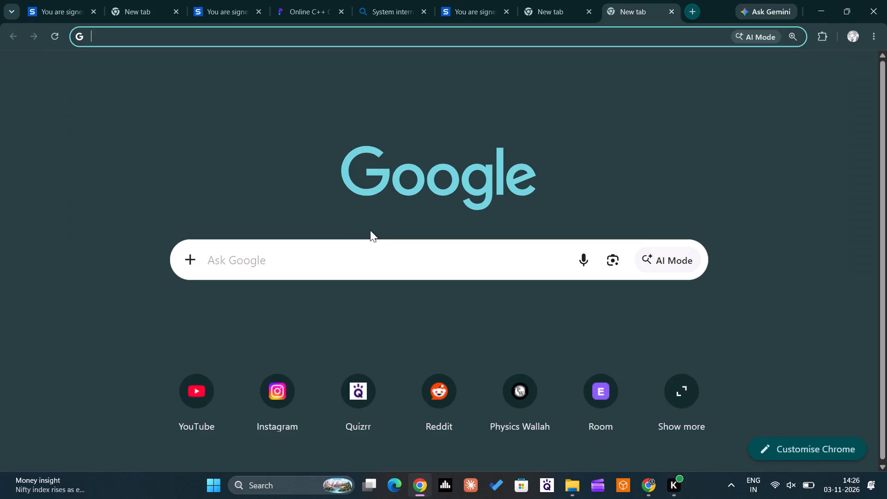
{"action": "left_click", "coordinate": [339, 267]}
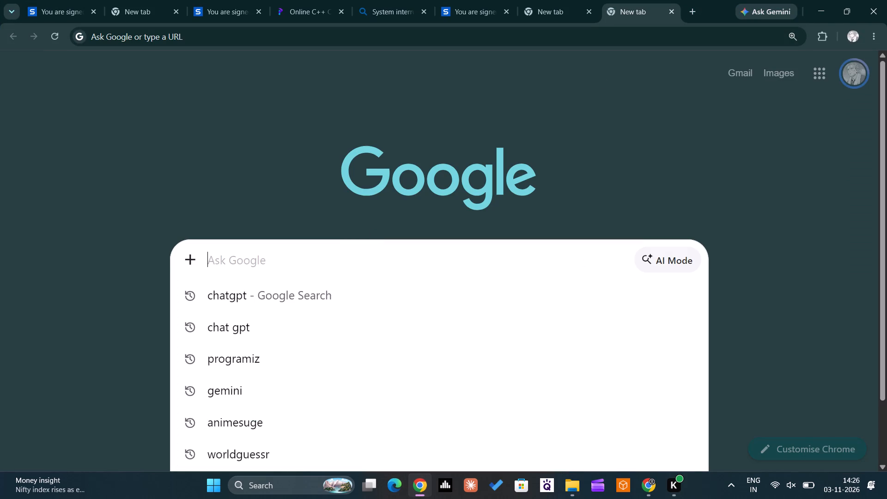
{"action": "type", "text": "pdf maer"}
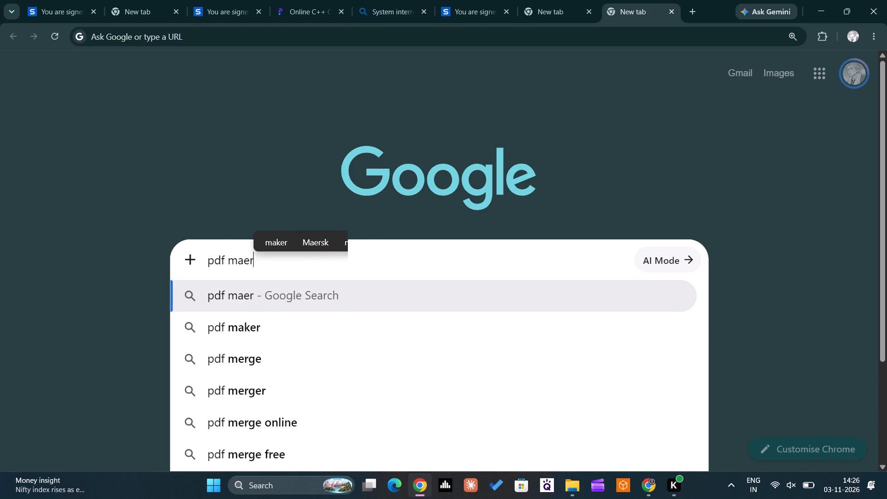
{"action": "key", "text": "BackSpace"}
{"action": "key", "text": "BackSpace"}
{"action": "type", "text": "ker"}
{"action": "key", "text": "Return"}
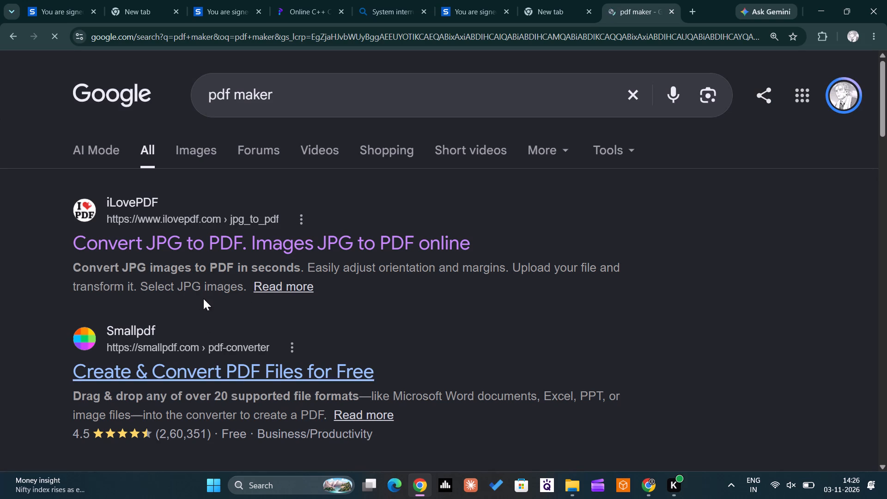
{"action": "left_click", "coordinate": [247, 252]}
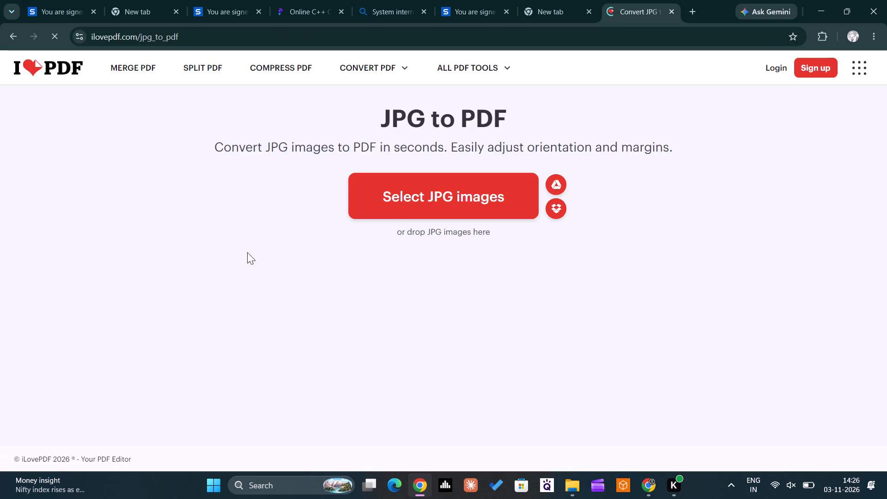
Start selecting JPG images for the conversion and browse to the desktop folder "Devdutt reimbursement".
{"action": "left_click", "coordinate": [483, 189]}
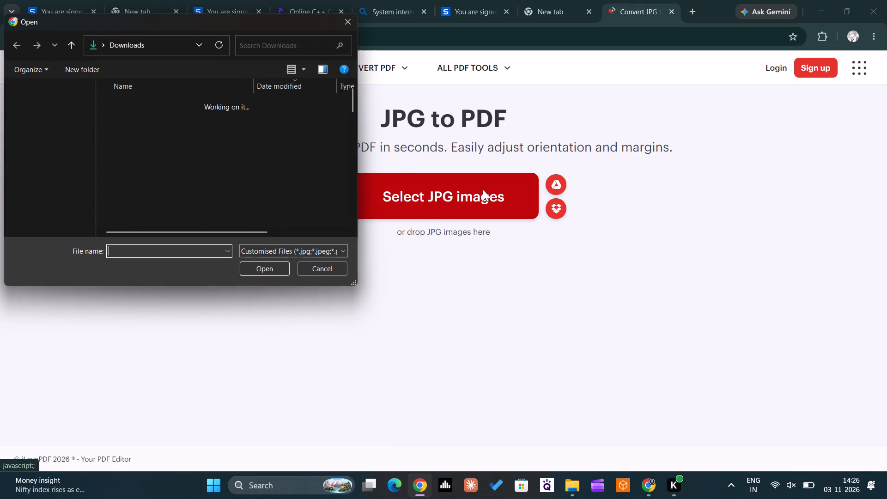
{"action": "scroll", "coordinate": [41, 207], "scroll_direction": "down", "scroll_amount": 1}
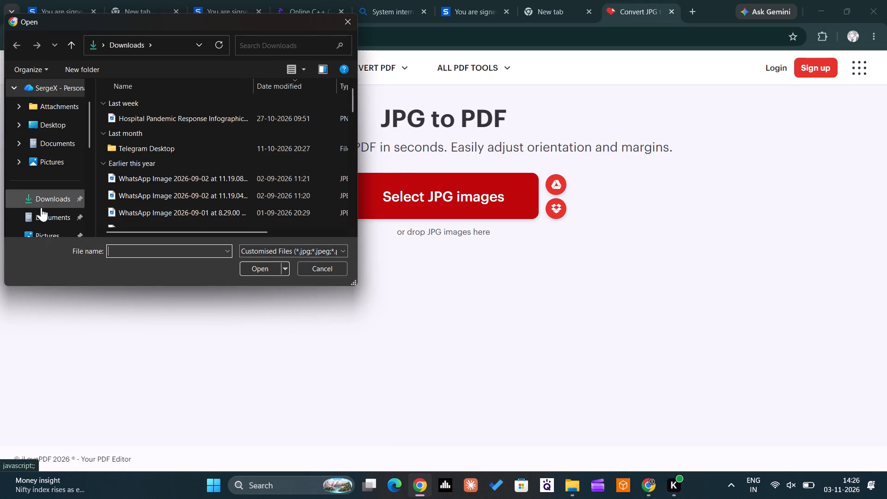
{"action": "scroll", "coordinate": [41, 207], "scroll_direction": "down", "scroll_amount": 1}
{"action": "scroll", "coordinate": [55, 165], "scroll_direction": "up", "scroll_amount": 1}
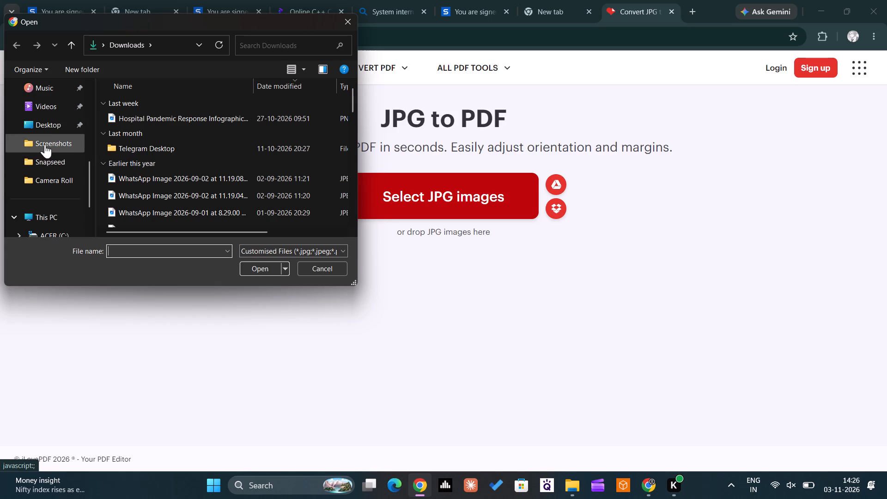
{"action": "scroll", "coordinate": [48, 156], "scroll_direction": "up", "scroll_amount": 1}
{"action": "scroll", "coordinate": [48, 156], "scroll_direction": "down", "scroll_amount": 1}
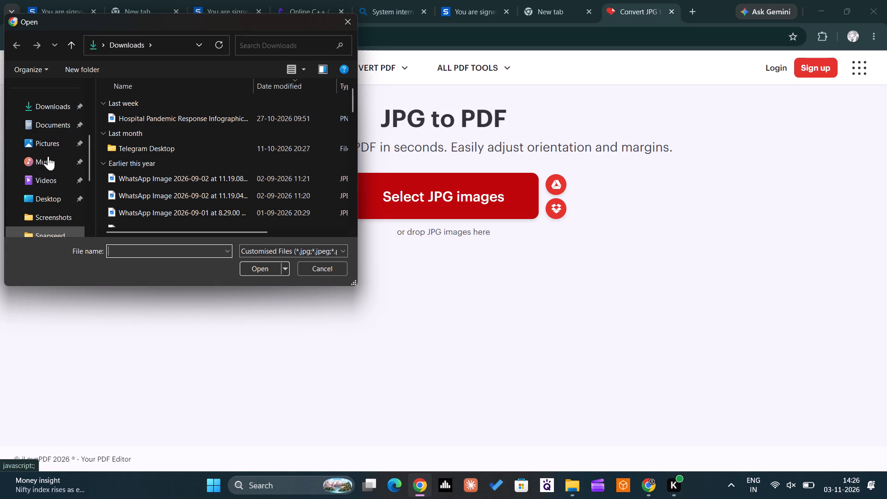
{"action": "scroll", "coordinate": [48, 156], "scroll_direction": "down", "scroll_amount": 1}
{"action": "scroll", "coordinate": [48, 196], "scroll_direction": "down", "scroll_amount": 1}
{"action": "scroll", "coordinate": [54, 156], "scroll_direction": "up", "scroll_amount": 1}
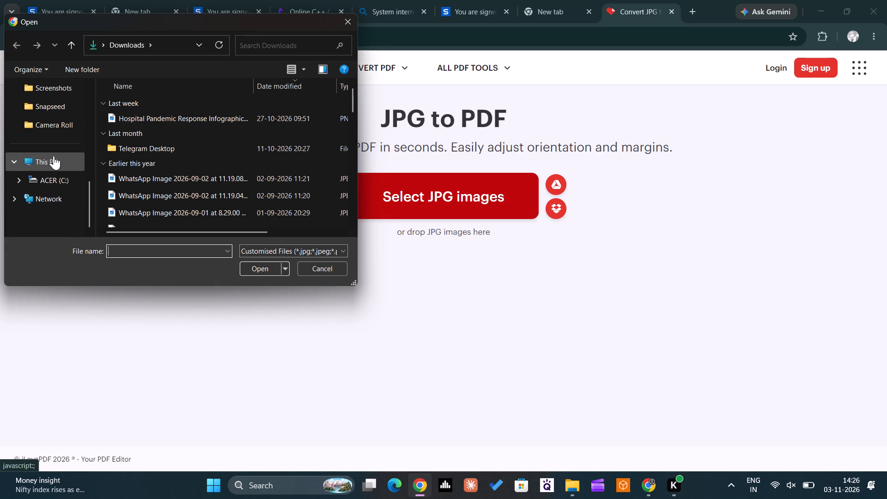
{"action": "scroll", "coordinate": [54, 156], "scroll_direction": "up", "scroll_amount": 1}
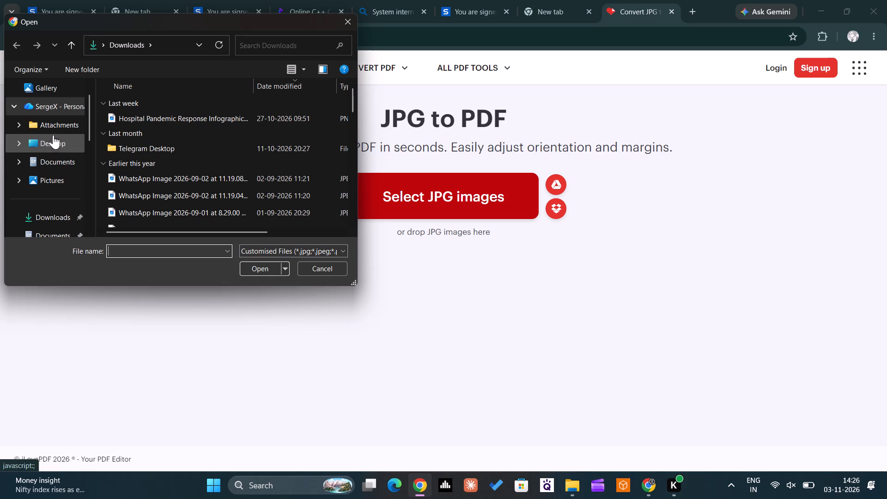
{"action": "scroll", "coordinate": [49, 169], "scroll_direction": "down", "scroll_amount": 1}
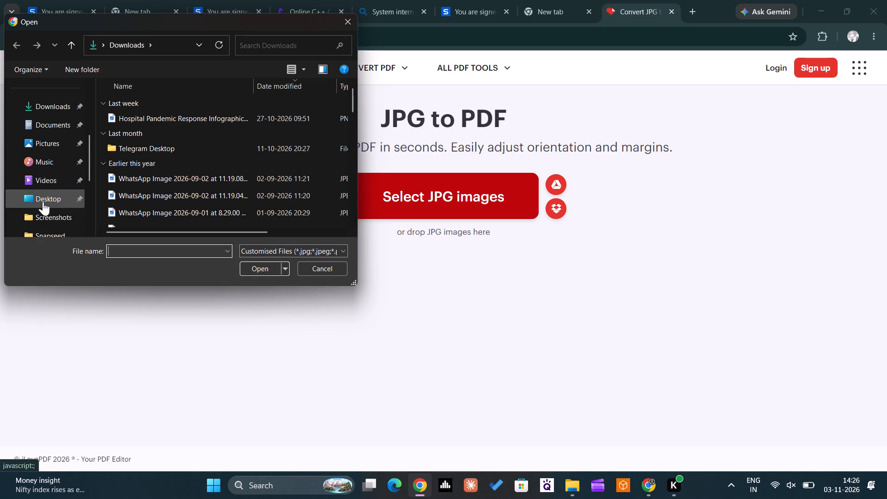
{"action": "scroll", "coordinate": [43, 201], "scroll_direction": "down", "scroll_amount": 1}
{"action": "scroll", "coordinate": [49, 152], "scroll_direction": "up", "scroll_amount": 1}
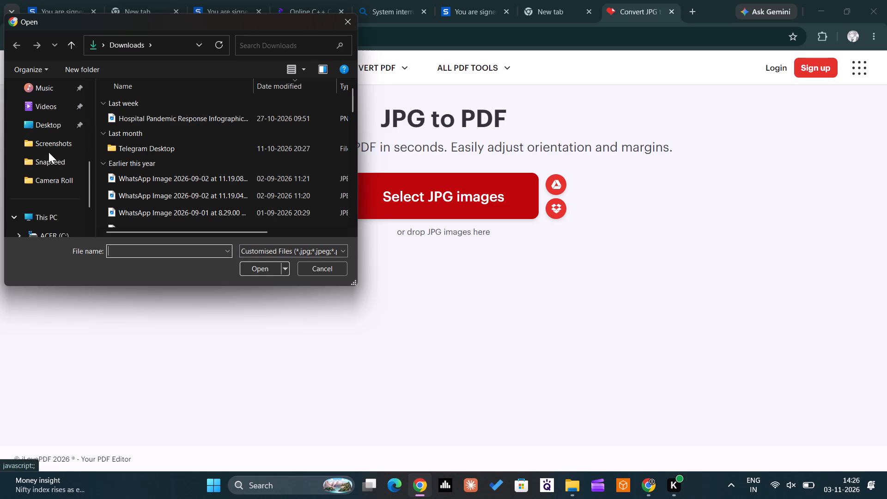
{"action": "left_click", "coordinate": [41, 125]}
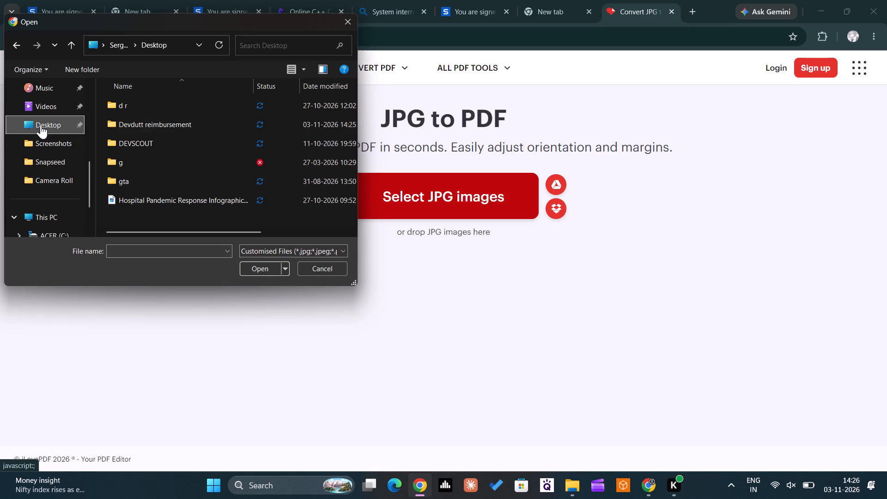
{"action": "double_click", "coordinate": [195, 122]}
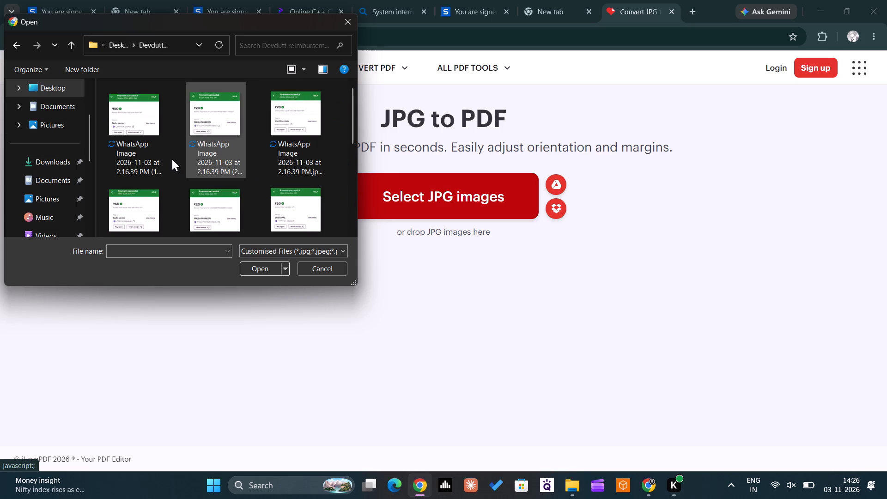
Add the ₹50 Soda center payment screenshot, the first image in the folder (2.16.39 PM (1)), to the conversion.
{"action": "scroll", "coordinate": [139, 67], "scroll_direction": "up", "scroll_amount": 1}
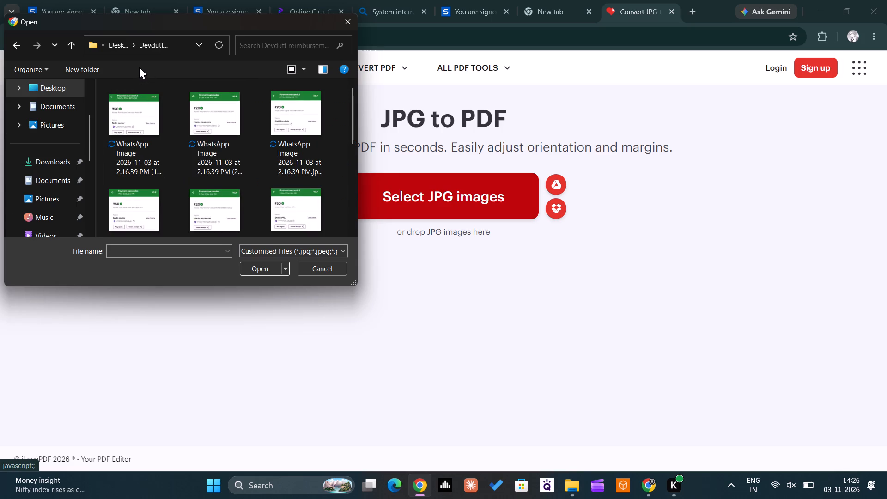
{"action": "scroll", "coordinate": [139, 67], "scroll_direction": "up", "scroll_amount": 1}
{"action": "left_click", "coordinate": [125, 76]}
{"action": "left_click_drag", "start_coordinate": [123, 75], "coordinate": [197, 111]}
{"action": "left_click_drag", "start_coordinate": [197, 111], "coordinate": [121, 123]}
{"action": "left_click", "coordinate": [121, 123]}
{"action": "left_click", "coordinate": [222, 129]}
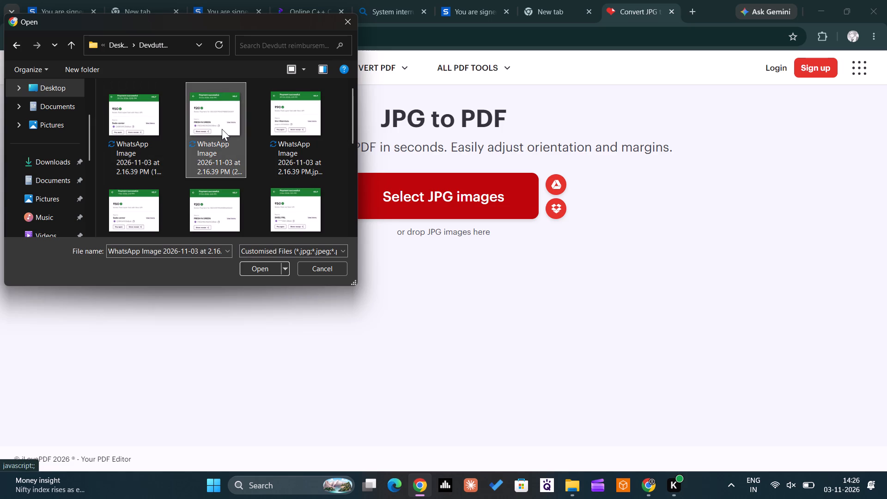
{"action": "double_click", "coordinate": [114, 130]}
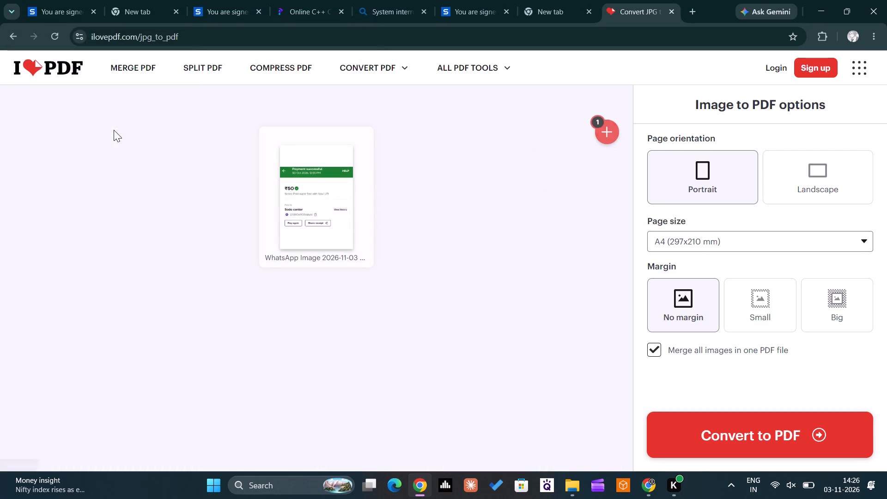
Add the ₹20 FRESH N GREEN payment screenshot from 2.16.40 PM in the same folder to the conversion.
{"action": "left_click", "coordinate": [605, 137]}
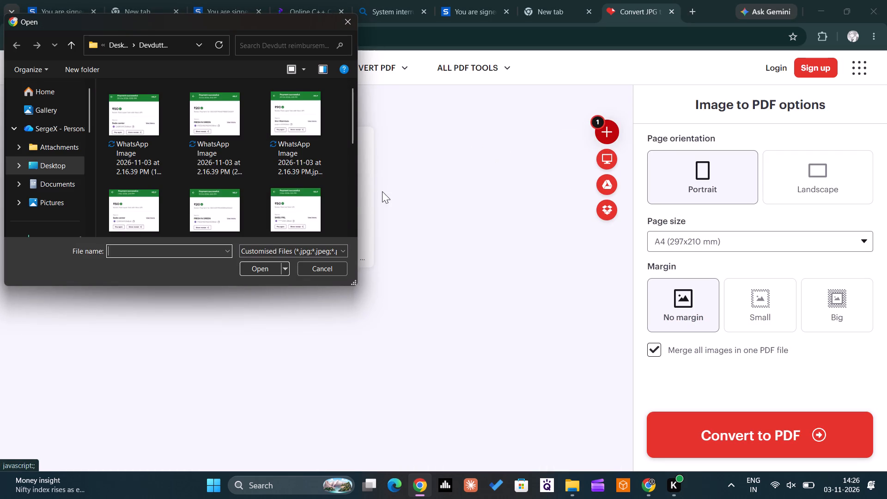
{"action": "scroll", "coordinate": [215, 131], "scroll_direction": "right", "scroll_amount": 2}
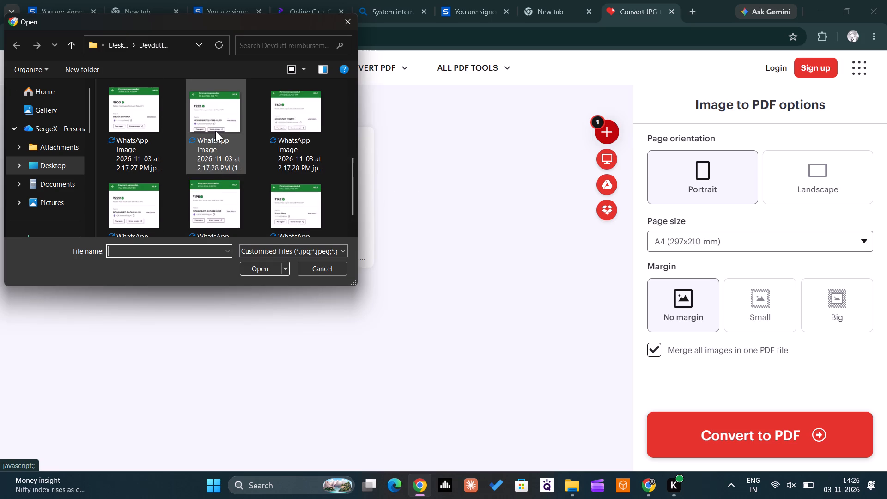
{"action": "scroll", "coordinate": [215, 131], "scroll_direction": "right", "scroll_amount": 1}
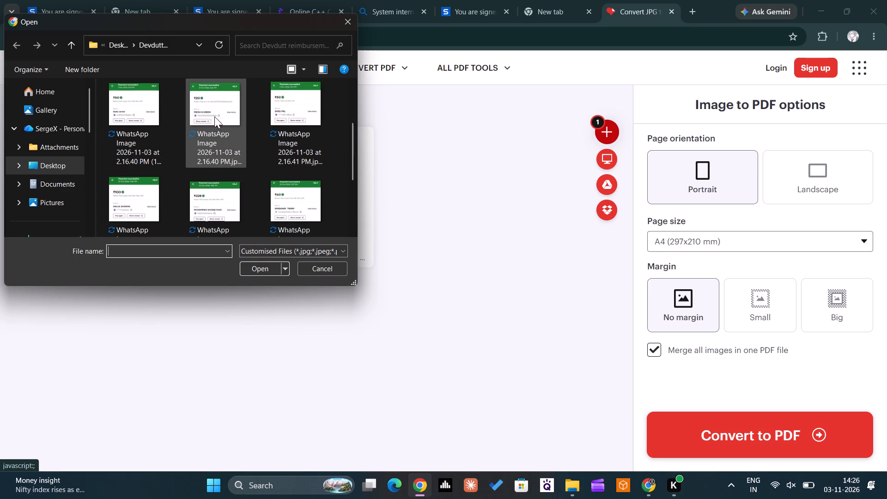
{"action": "left_click", "coordinate": [176, 62]}
{"action": "scroll", "coordinate": [176, 62], "scroll_direction": "up", "scroll_amount": 1}
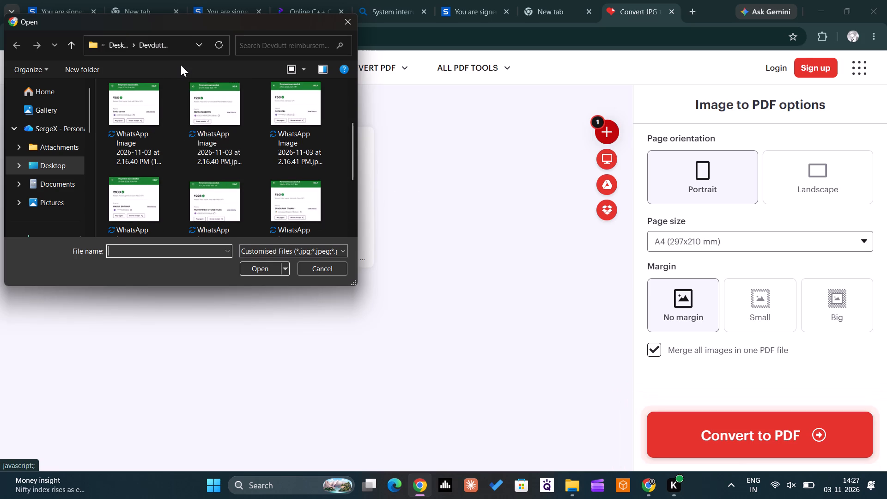
{"action": "right_click_drag", "start_coordinate": [181, 65], "coordinate": [242, 78]}
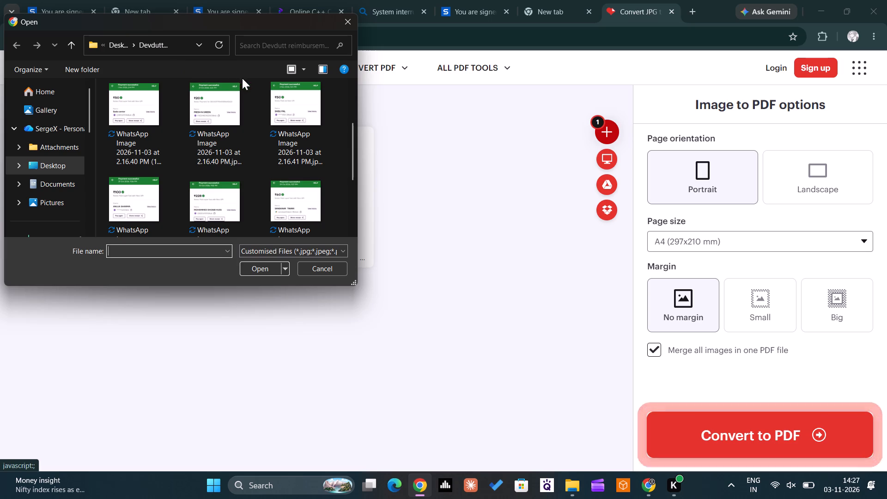
{"action": "right_click_drag", "start_coordinate": [242, 78], "coordinate": [207, 81]}
{"action": "scroll", "coordinate": [179, 76], "scroll_direction": "up", "scroll_amount": 1}
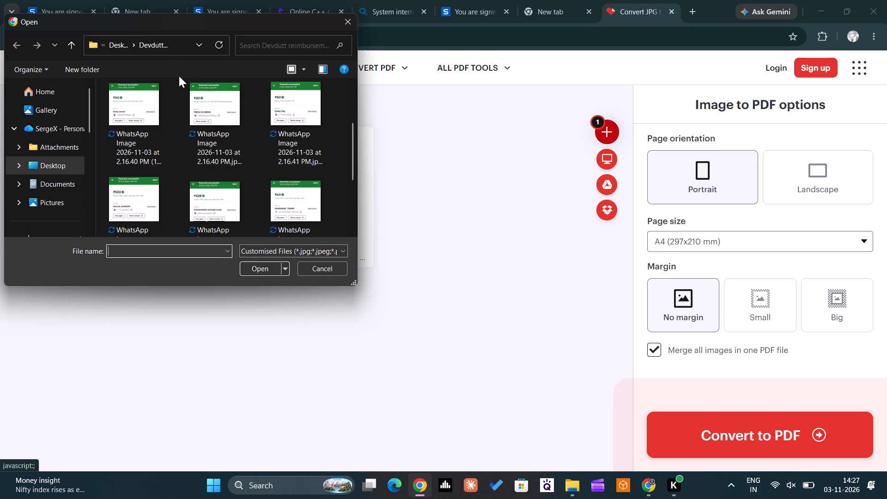
{"action": "scroll", "coordinate": [179, 76], "scroll_direction": "up", "scroll_amount": 1}
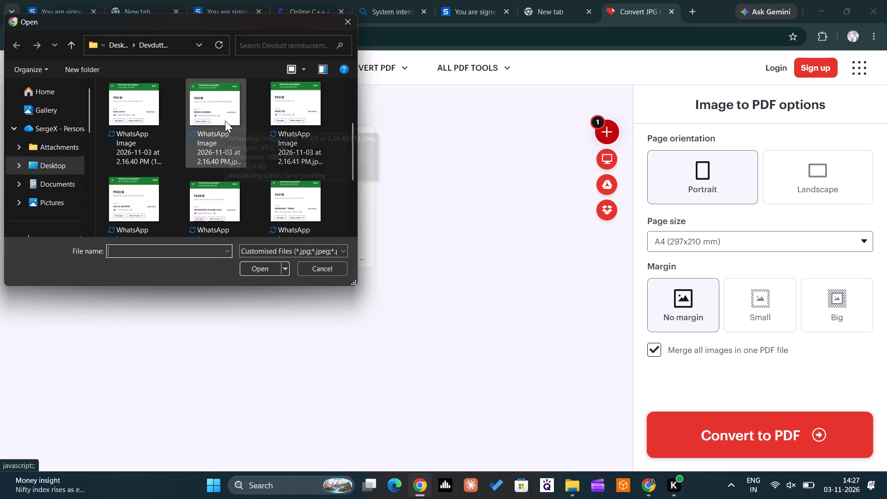
{"action": "double_click", "coordinate": [225, 121]}
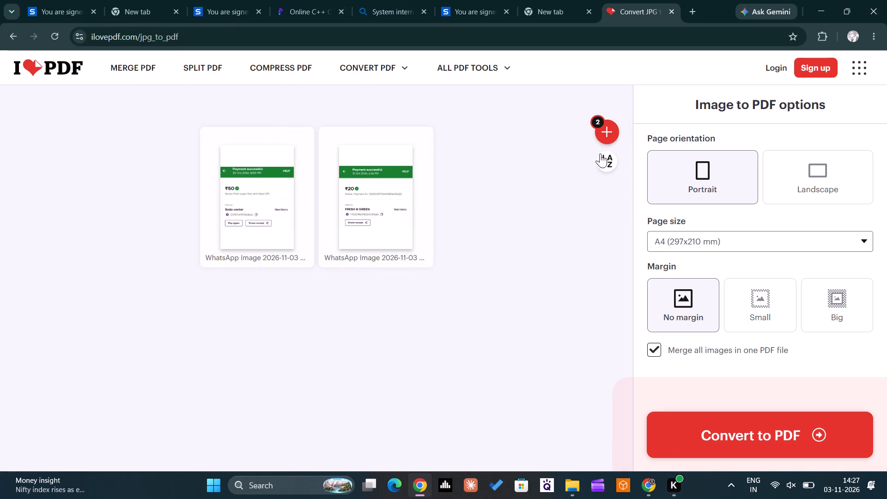
Add three more payment screenshots one by one: the ₹90 one, a ₹50 Soda center one and the ₹20 FRESH N GREEN one from 2.16.39 PM (2).
{"action": "left_click", "coordinate": [608, 129]}
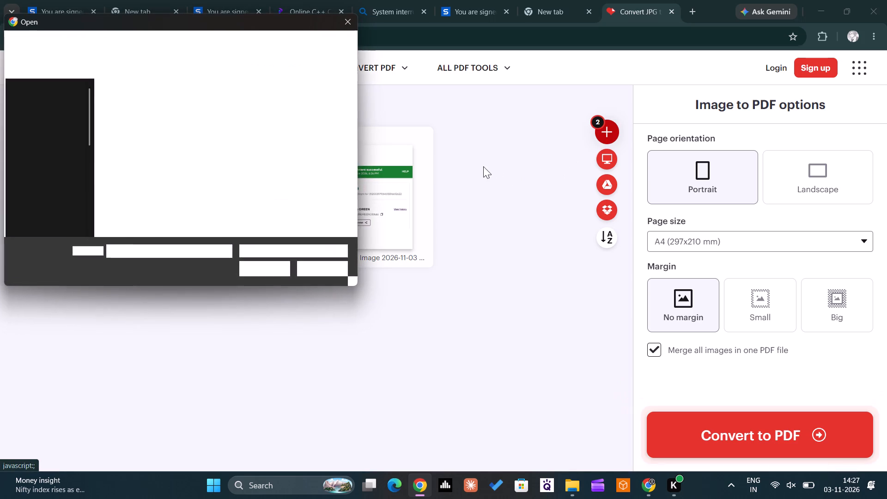
{"action": "double_click", "coordinate": [276, 118]}
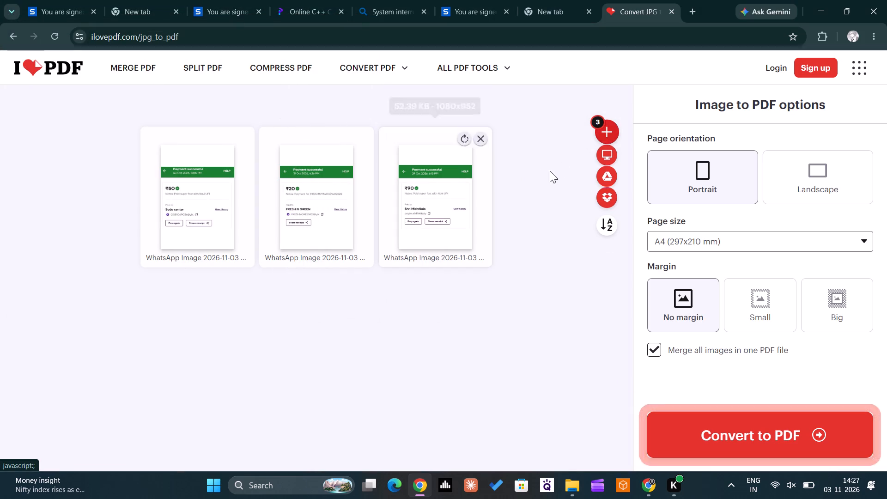
{"action": "left_click", "coordinate": [602, 133]}
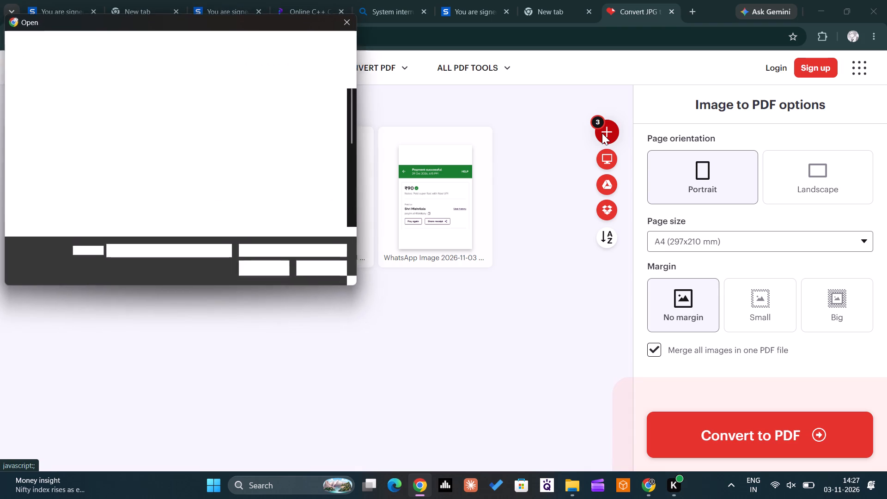
{"action": "scroll", "coordinate": [255, 157], "scroll_direction": "down", "scroll_amount": 1}
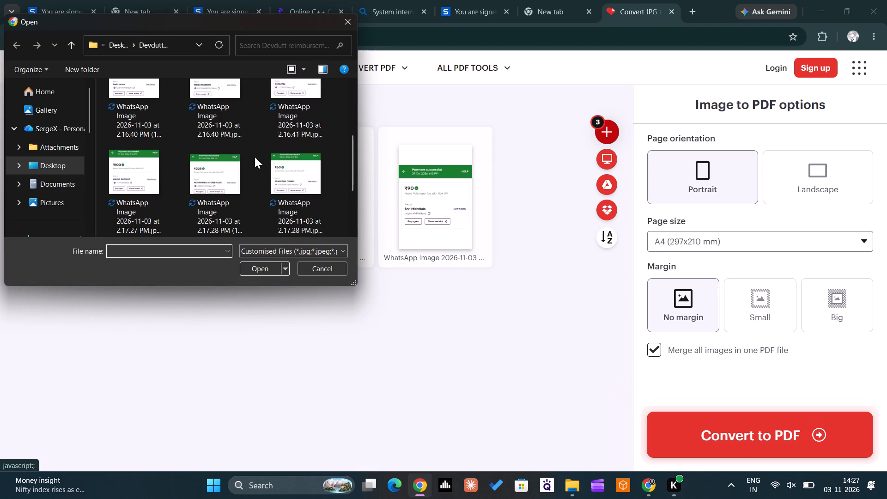
{"action": "scroll", "coordinate": [255, 157], "scroll_direction": "up", "scroll_amount": 1}
{"action": "double_click", "coordinate": [123, 112]}
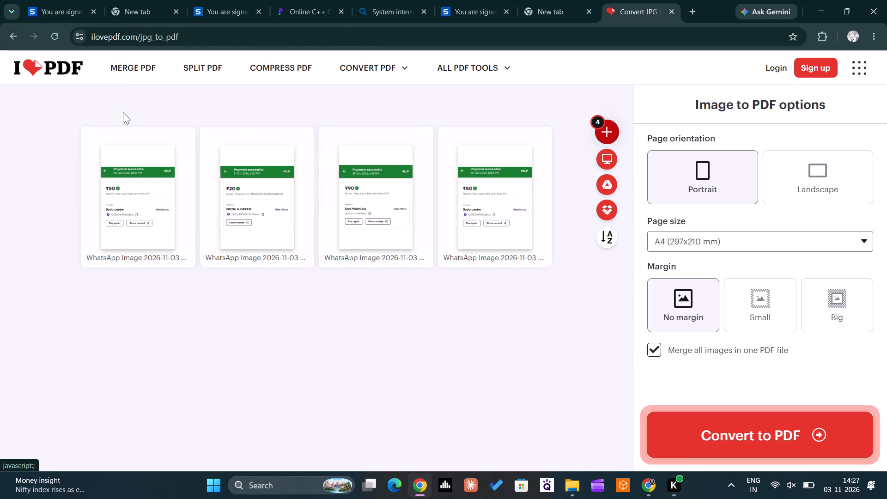
{"action": "left_click", "coordinate": [605, 135]}
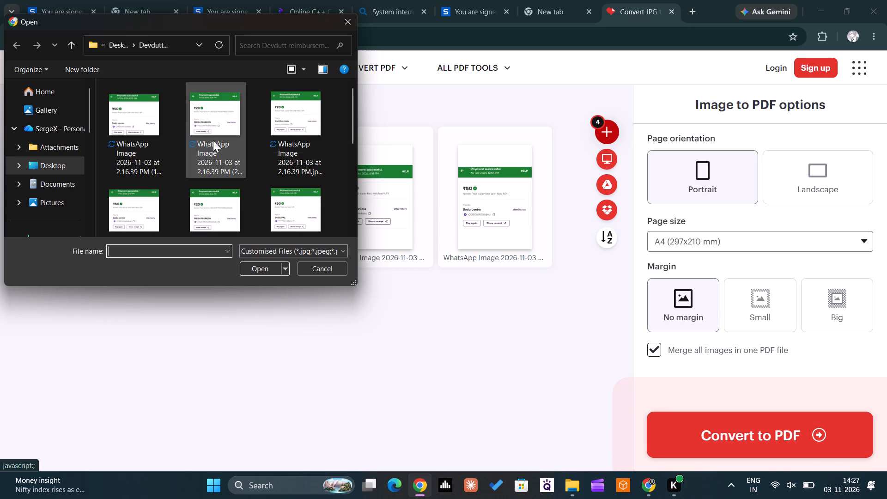
{"action": "double_click", "coordinate": [220, 103]}
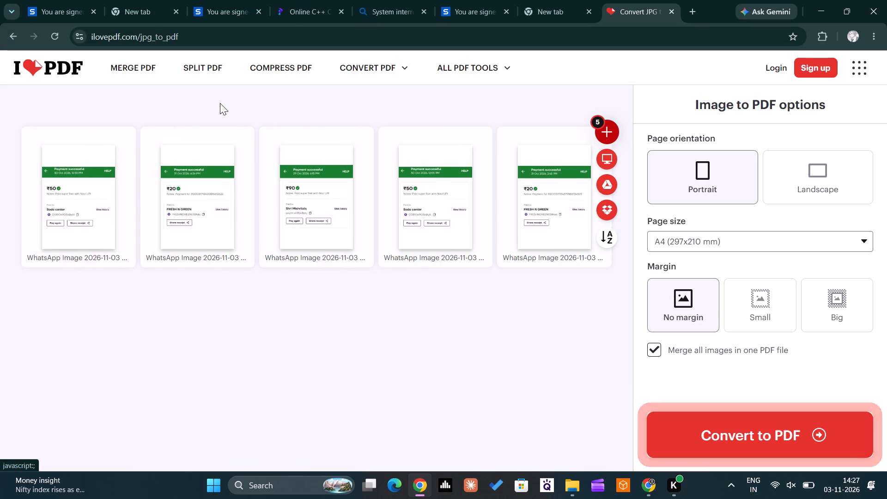
Start adding another payment screenshot to the conversion.
{"action": "left_click", "coordinate": [601, 128]}
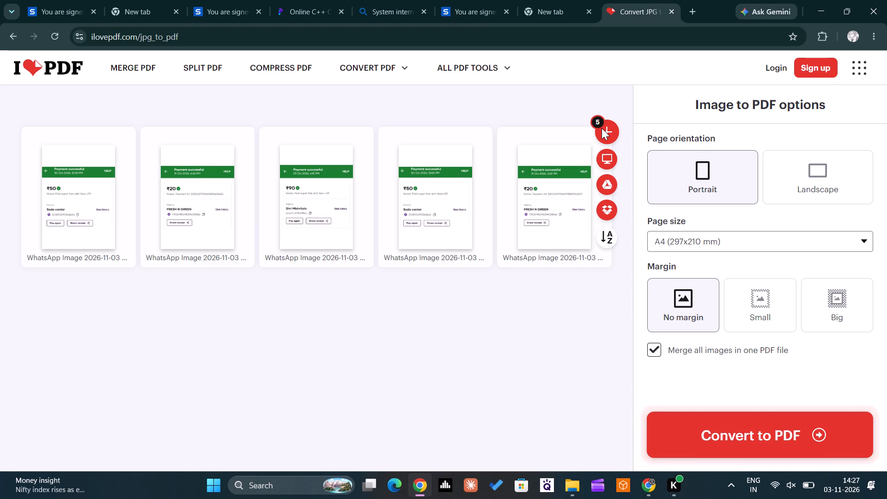
Reorder the loaded receipts so the ₹90 one is first, followed by the two ₹20 ones and the two ₹50 ones.
{"action": "left_click_drag", "start_coordinate": [540, 211], "coordinate": [298, 220]}
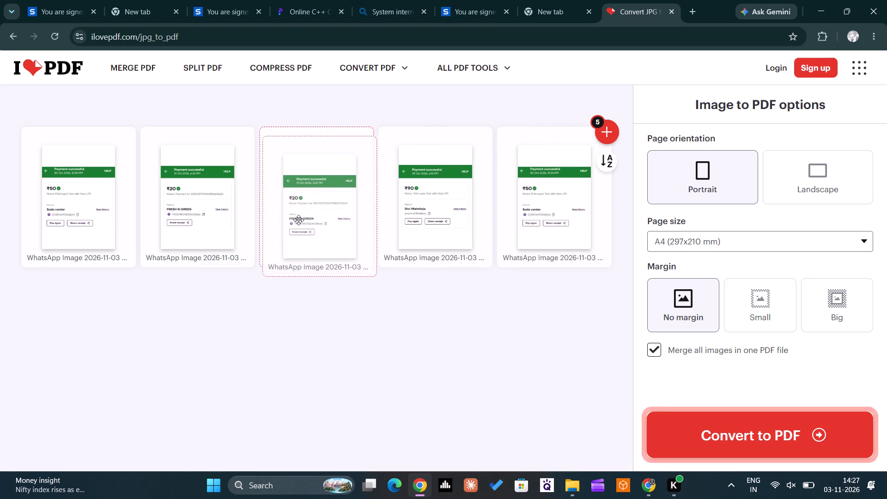
{"action": "left_click_drag", "start_coordinate": [298, 220], "coordinate": [295, 220]}
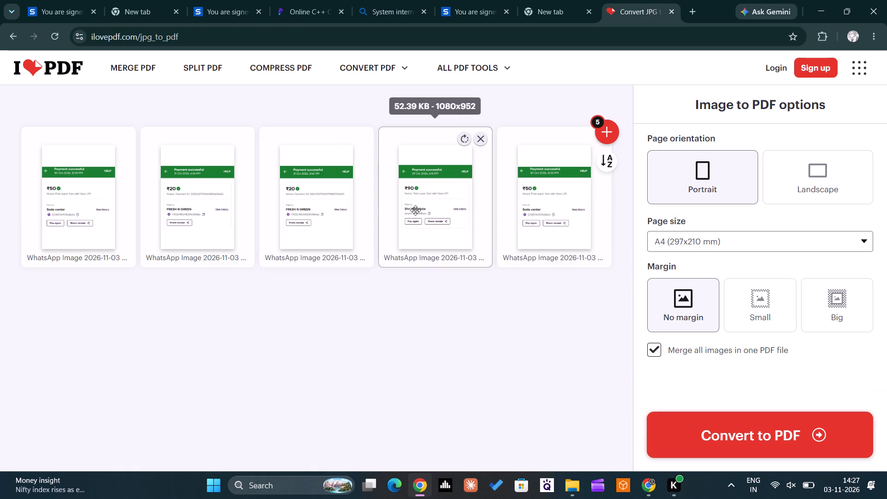
{"action": "left_click_drag", "start_coordinate": [418, 209], "coordinate": [42, 204]}
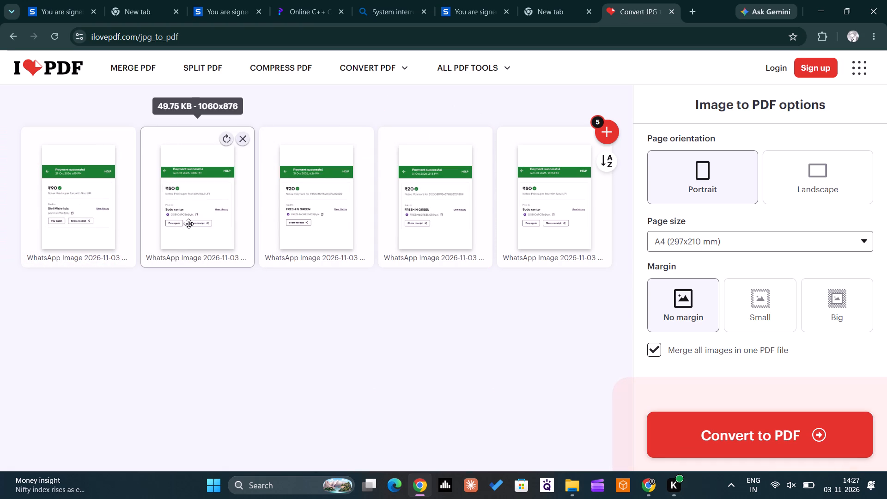
{"action": "left_click_drag", "start_coordinate": [188, 224], "coordinate": [456, 204]}
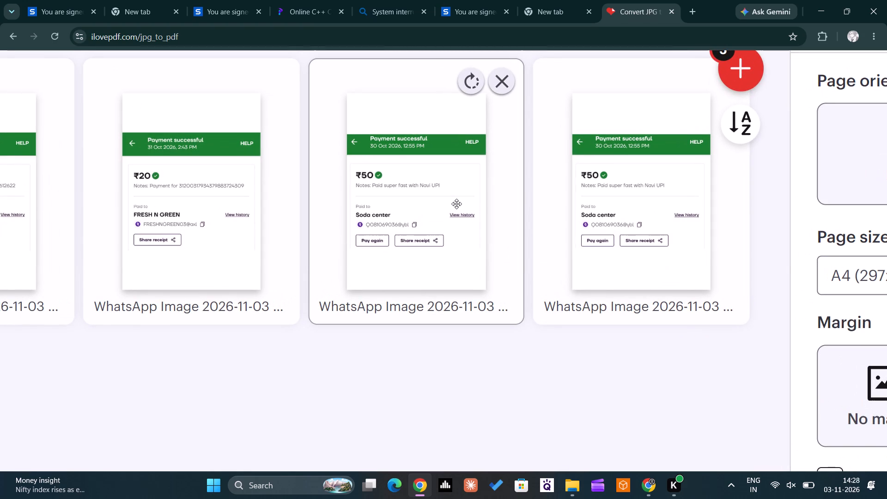
Remove one of the two identical ₹50 Soda center receipts from the conversion list.
{"action": "left_click_drag", "start_coordinate": [519, 83], "coordinate": [499, 75]}
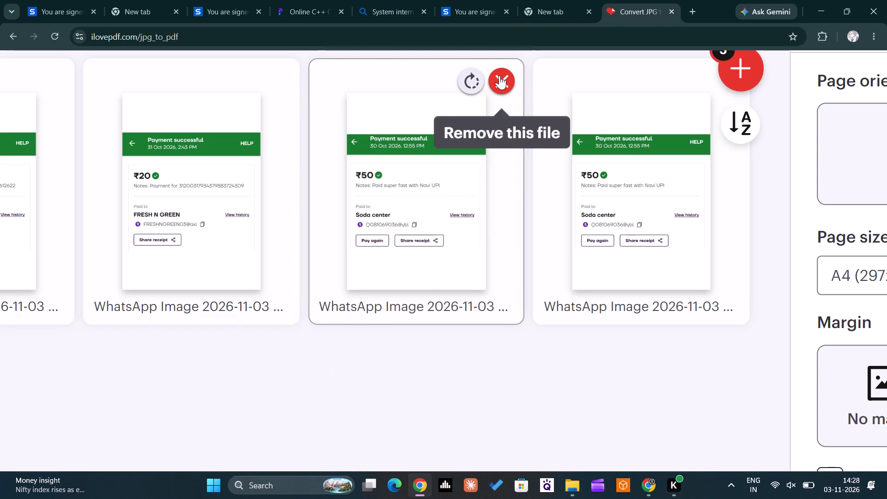
{"action": "left_click", "coordinate": [499, 76]}
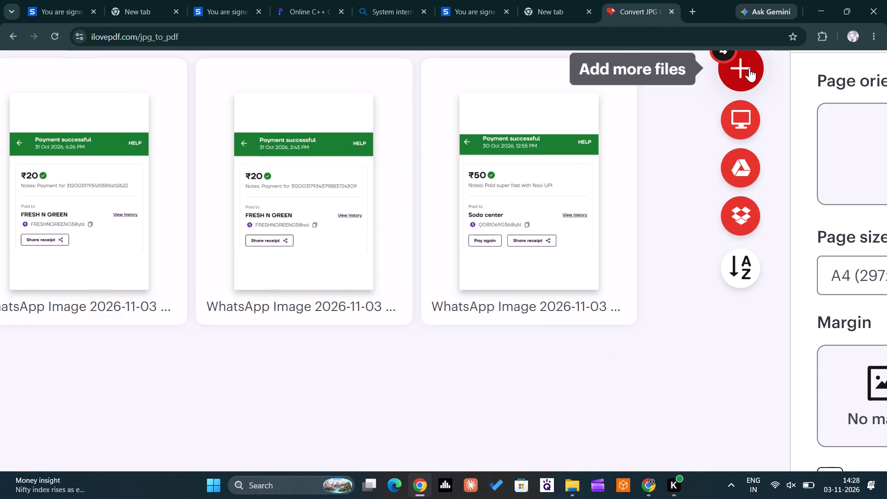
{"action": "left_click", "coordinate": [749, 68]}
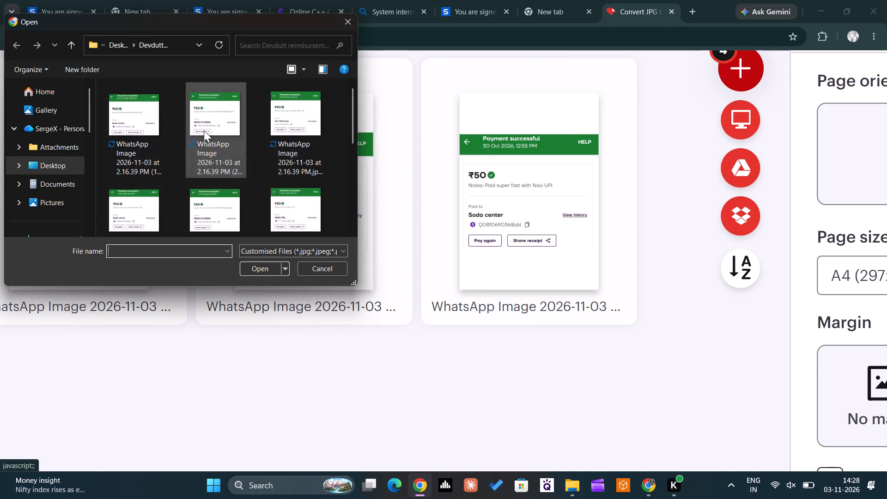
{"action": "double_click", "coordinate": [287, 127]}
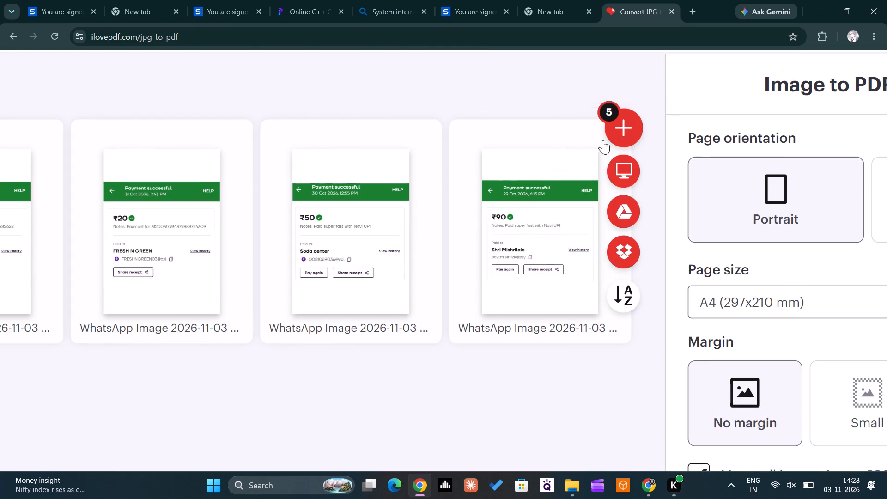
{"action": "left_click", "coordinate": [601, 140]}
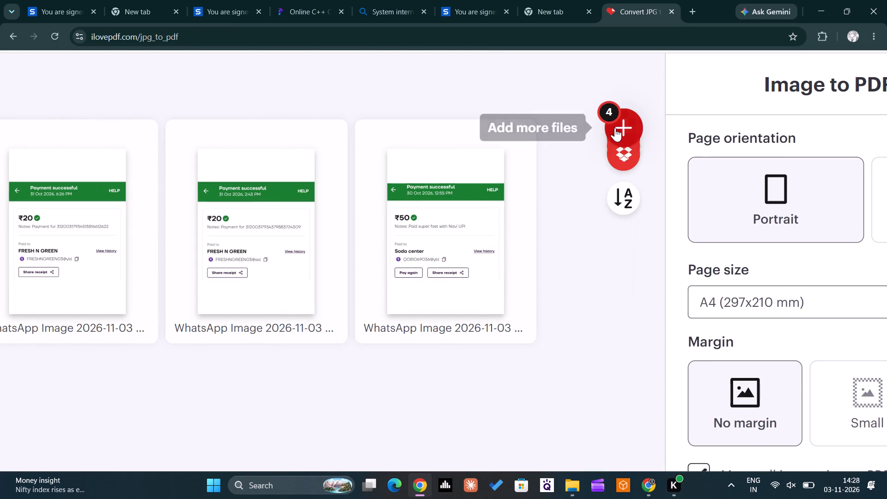
Add the ₹20 FRESH N GREEN receipt dated 31 Oct 2026, 2:43 PM, to the conversion list.
{"action": "left_click", "coordinate": [615, 128]}
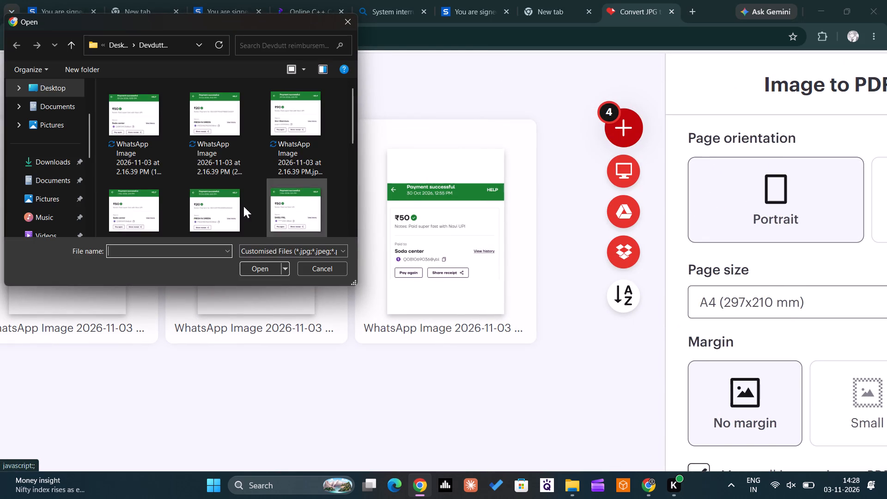
{"action": "scroll", "coordinate": [167, 146], "scroll_direction": "up", "scroll_amount": 1}
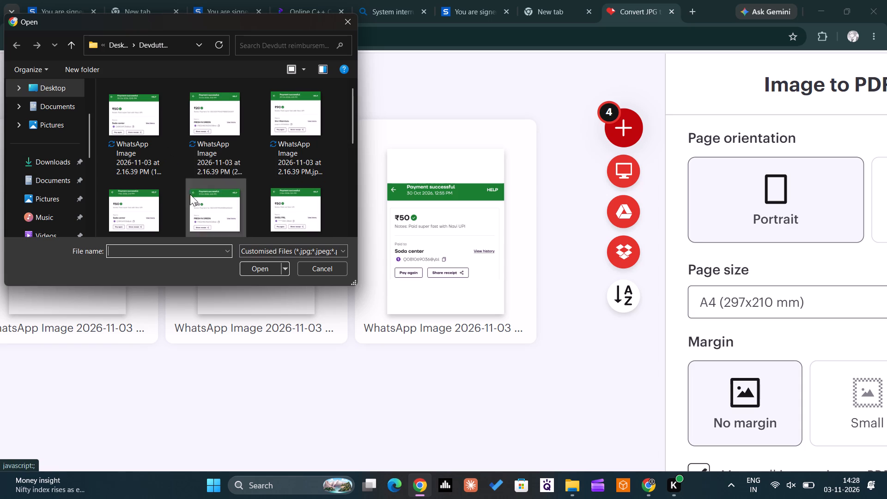
{"action": "scroll", "coordinate": [121, 216], "scroll_direction": "up", "scroll_amount": 7, "text": "ctrl"}
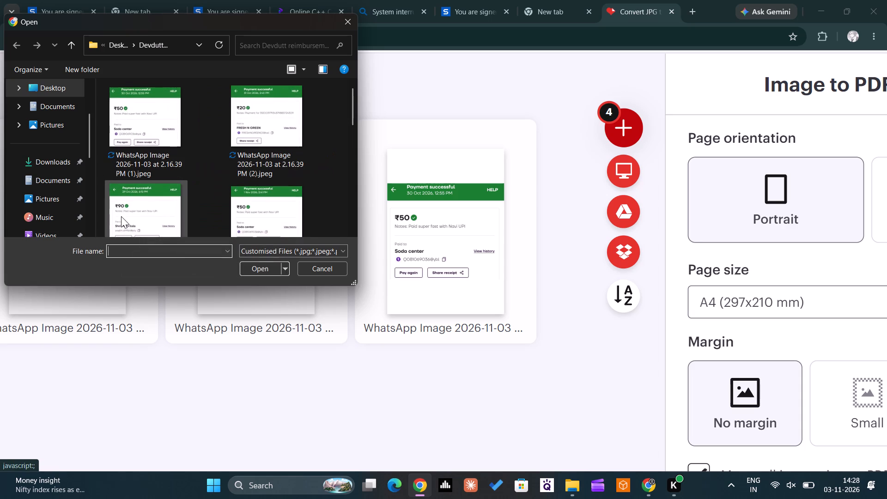
{"action": "scroll", "coordinate": [121, 216], "scroll_direction": "up", "scroll_amount": 8, "text": "ctrl"}
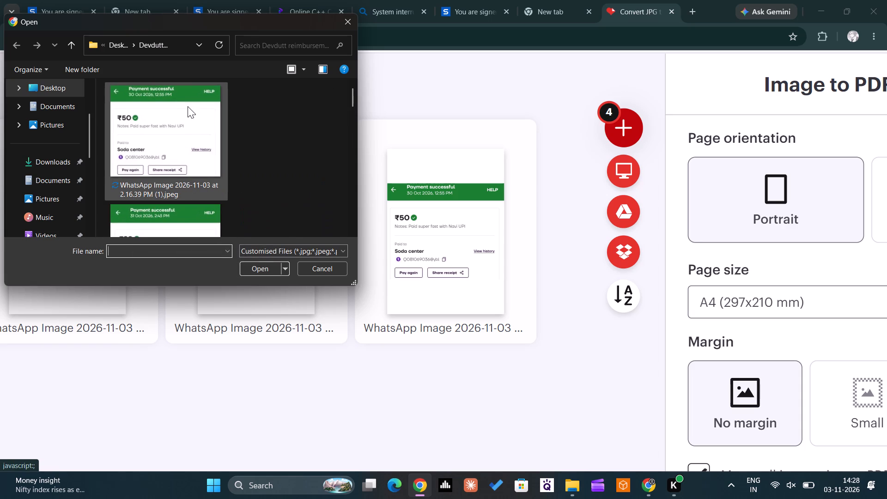
{"action": "scroll", "coordinate": [188, 106], "scroll_direction": "left", "scroll_amount": 1}
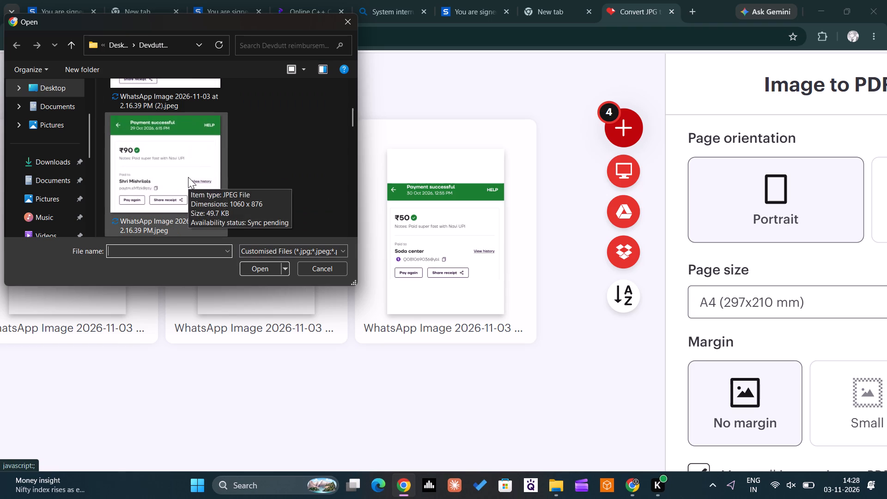
{"action": "scroll", "coordinate": [188, 177], "scroll_direction": "down", "scroll_amount": 1}
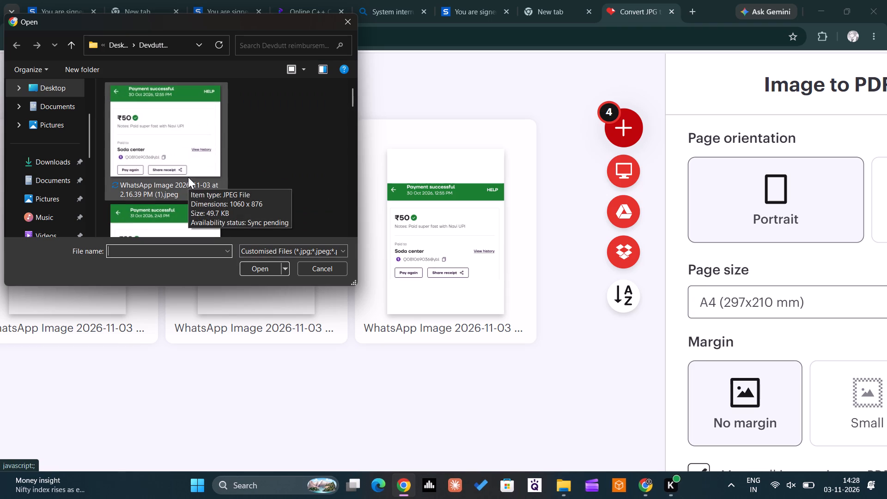
{"action": "scroll", "coordinate": [188, 177], "scroll_direction": "down", "scroll_amount": 2}
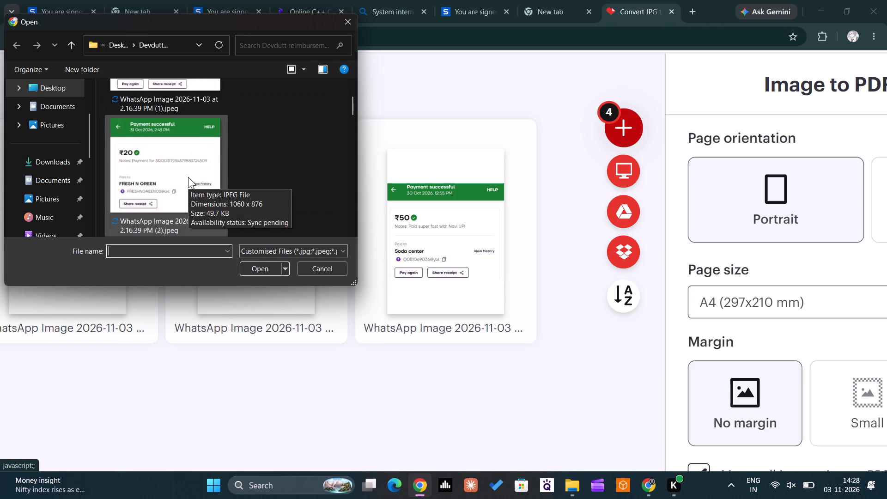
{"action": "double_click", "coordinate": [188, 177]}
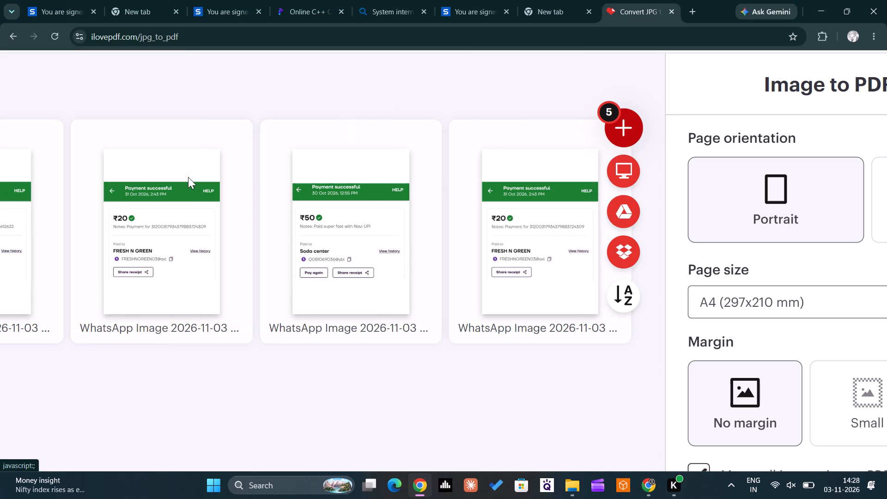
Add the ₹20 FRESH N GREEN receipt dated 31 Oct 2026, 6:26 PM, from the Devdutt reimbursement folder to the conversion list.
{"action": "left_click", "coordinate": [626, 128]}
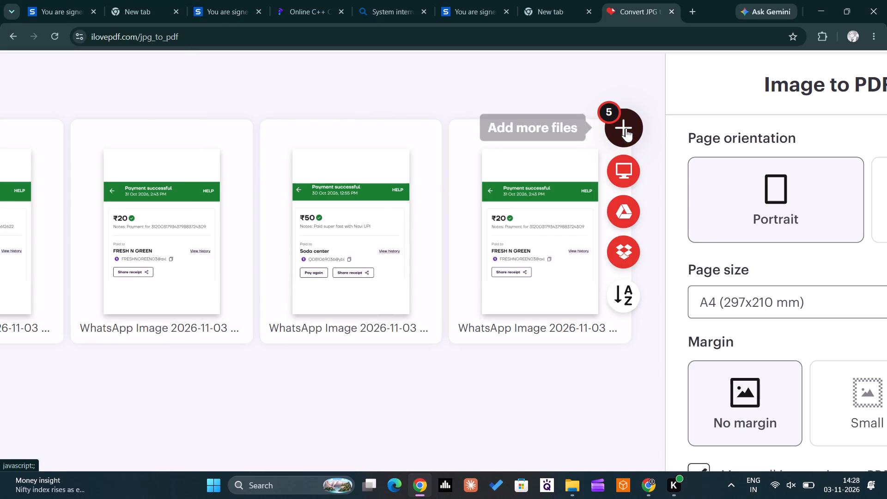
{"action": "scroll", "coordinate": [174, 152], "scroll_direction": "down", "scroll_amount": 1}
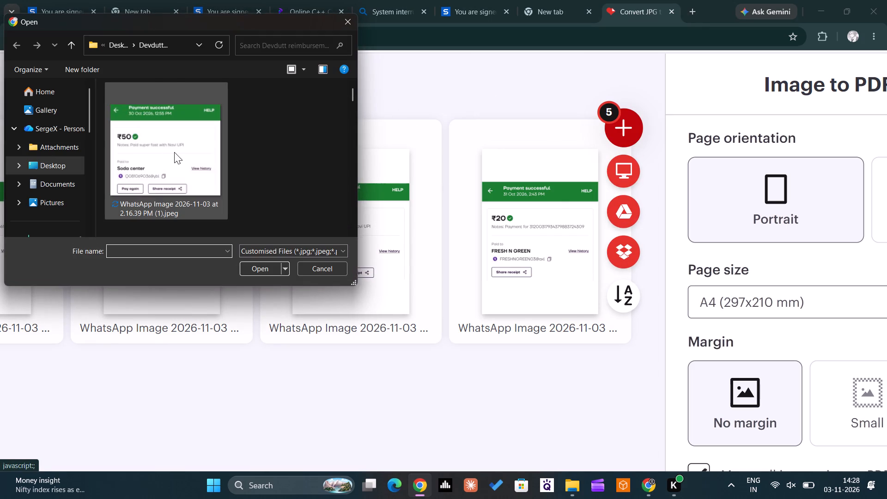
{"action": "scroll", "coordinate": [174, 152], "scroll_direction": "down", "scroll_amount": 2}
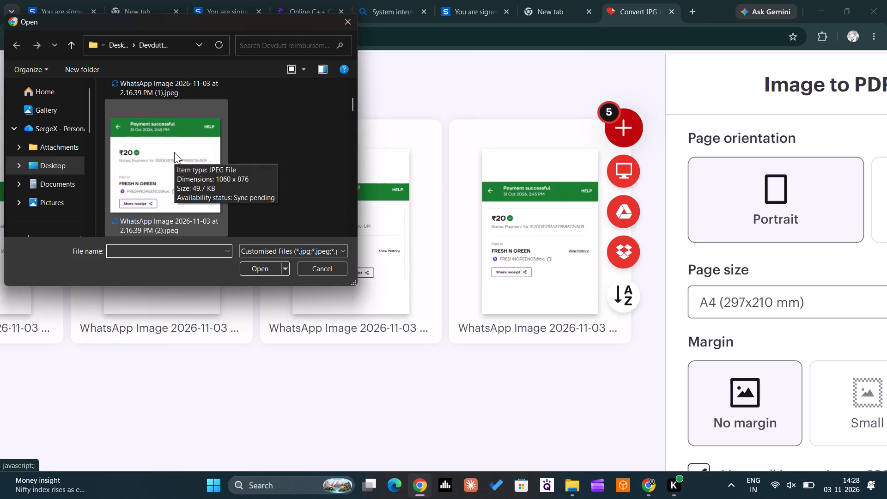
{"action": "scroll", "coordinate": [174, 152], "scroll_direction": "down", "scroll_amount": 1}
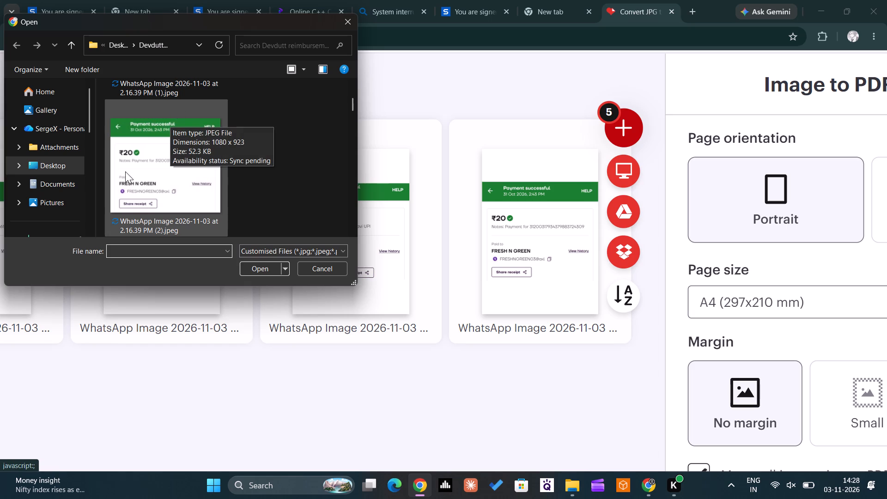
{"action": "scroll", "coordinate": [125, 171], "scroll_direction": "down", "scroll_amount": 2}
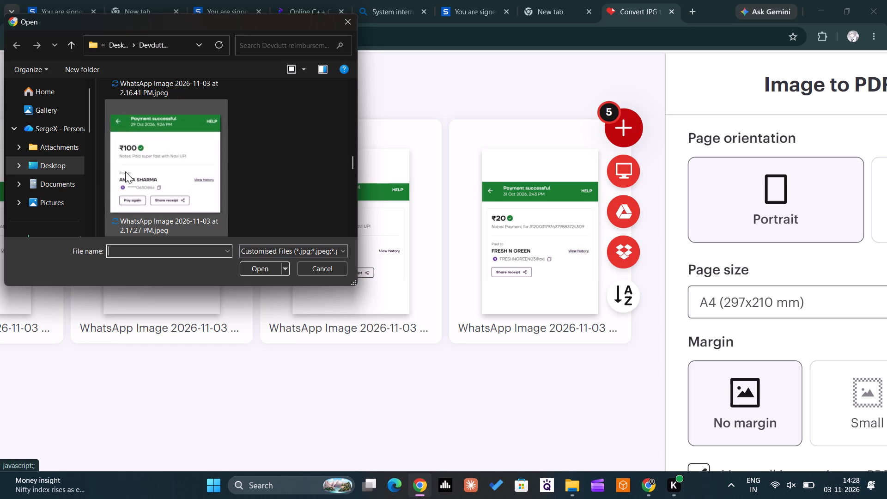
{"action": "scroll", "coordinate": [125, 171], "scroll_direction": "up", "scroll_amount": 10}
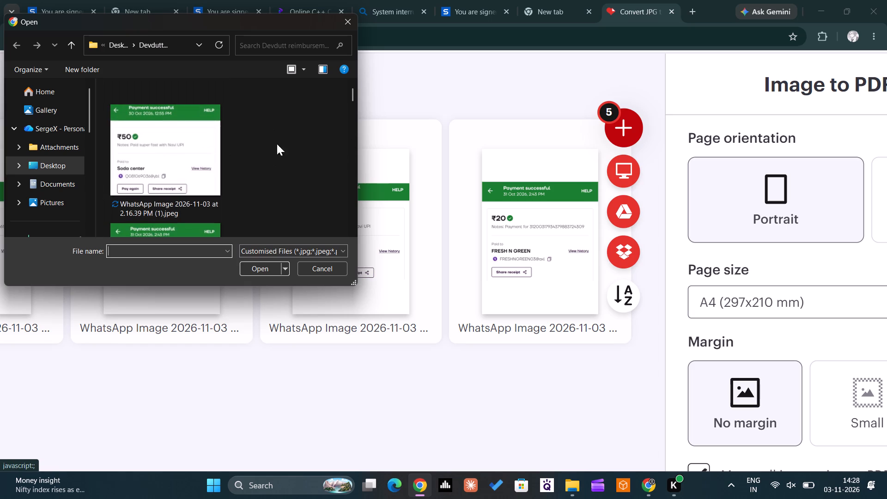
{"action": "left_click_drag", "start_coordinate": [352, 89], "coordinate": [352, 96]}
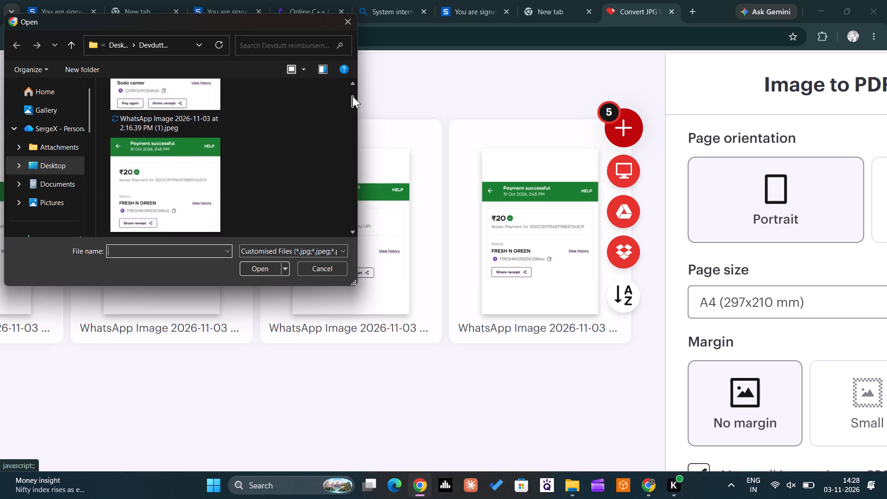
{"action": "left_click_drag", "start_coordinate": [352, 96], "coordinate": [352, 99]}
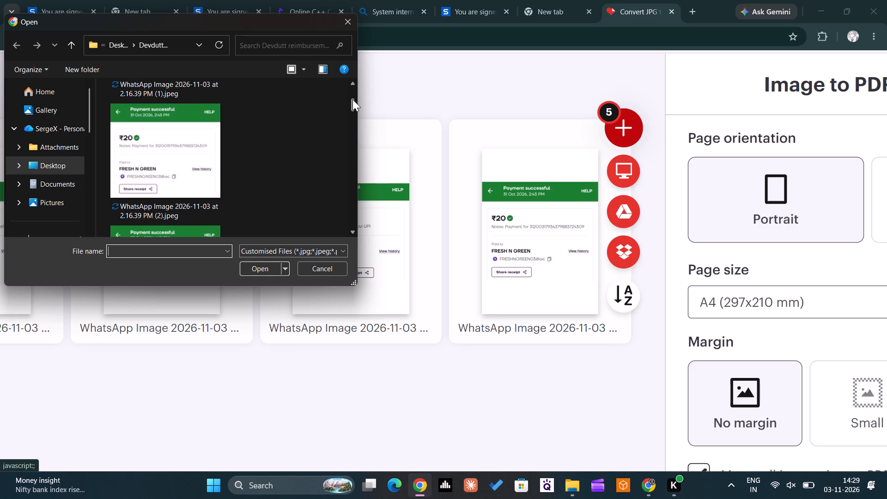
{"action": "left_click_drag", "start_coordinate": [352, 99], "coordinate": [351, 118]}
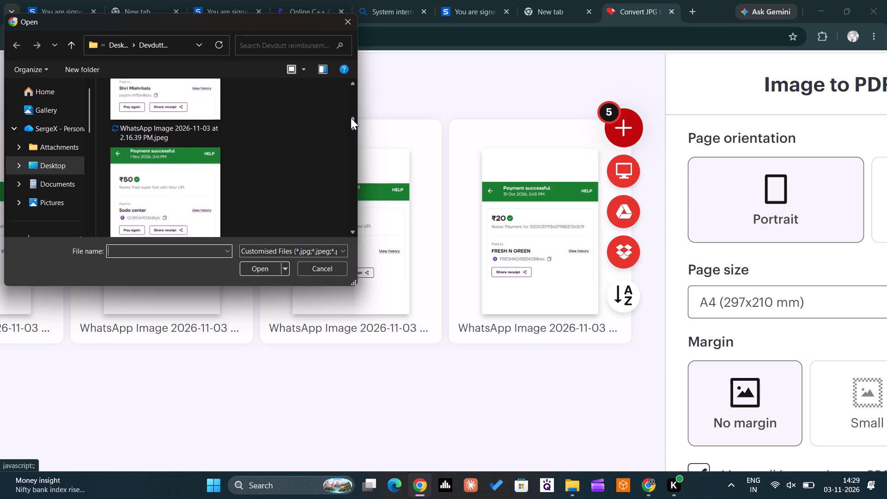
{"action": "left_click_drag", "start_coordinate": [351, 118], "coordinate": [349, 129]}
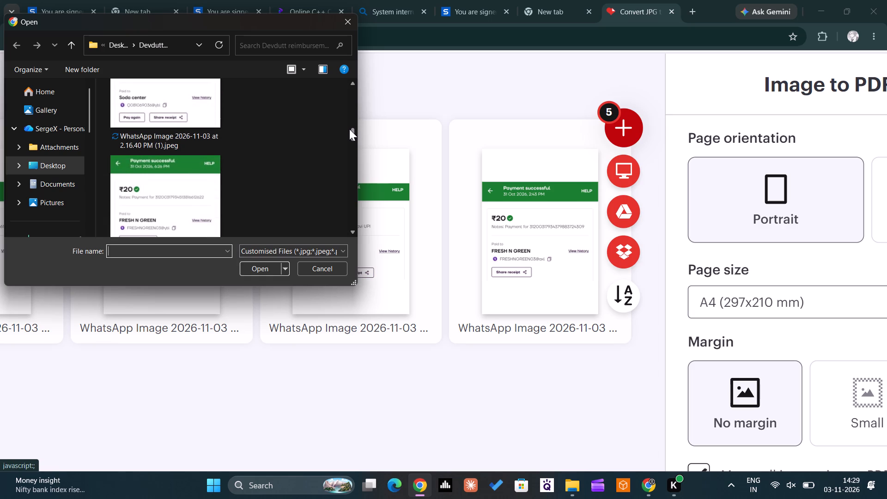
{"action": "left_click_drag", "start_coordinate": [349, 129], "coordinate": [348, 133]}
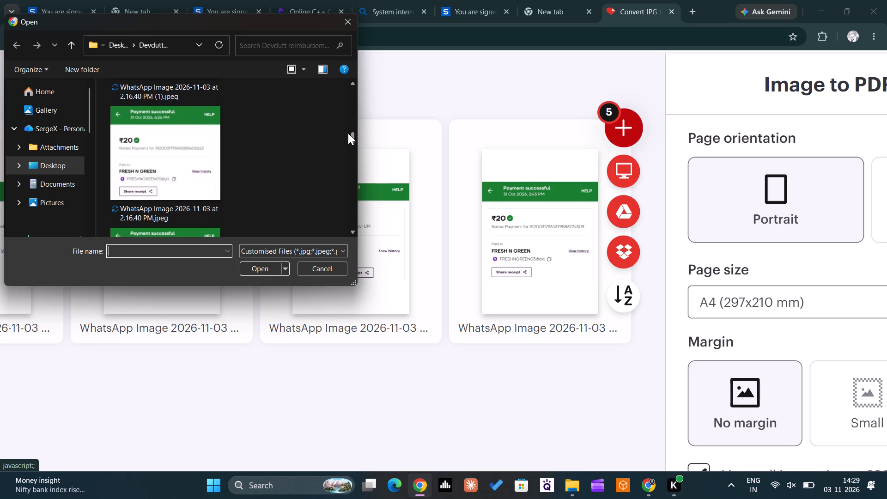
{"action": "double_click", "coordinate": [131, 168]}
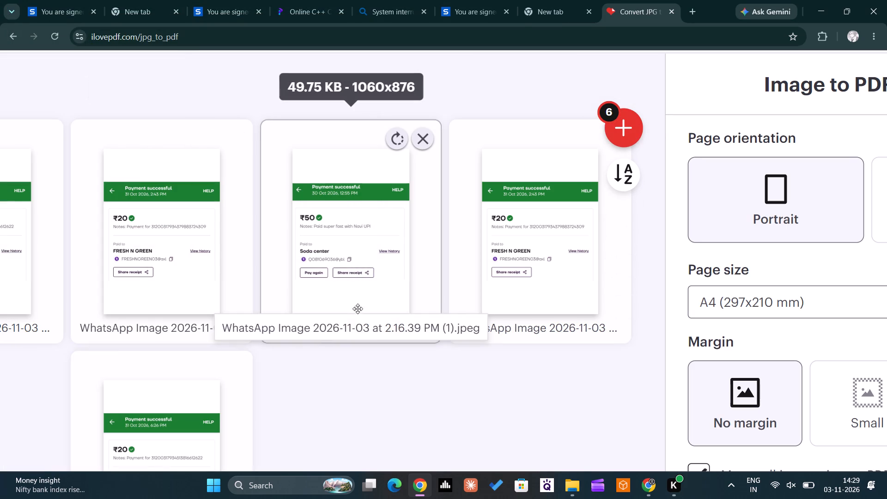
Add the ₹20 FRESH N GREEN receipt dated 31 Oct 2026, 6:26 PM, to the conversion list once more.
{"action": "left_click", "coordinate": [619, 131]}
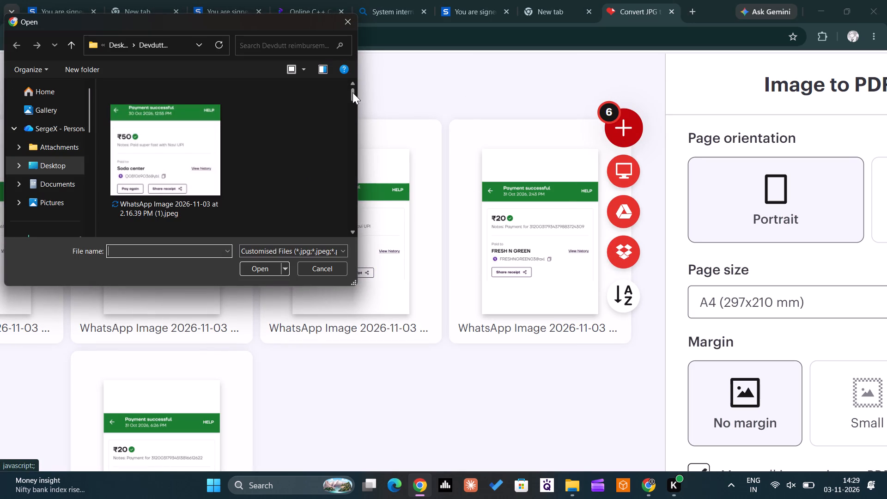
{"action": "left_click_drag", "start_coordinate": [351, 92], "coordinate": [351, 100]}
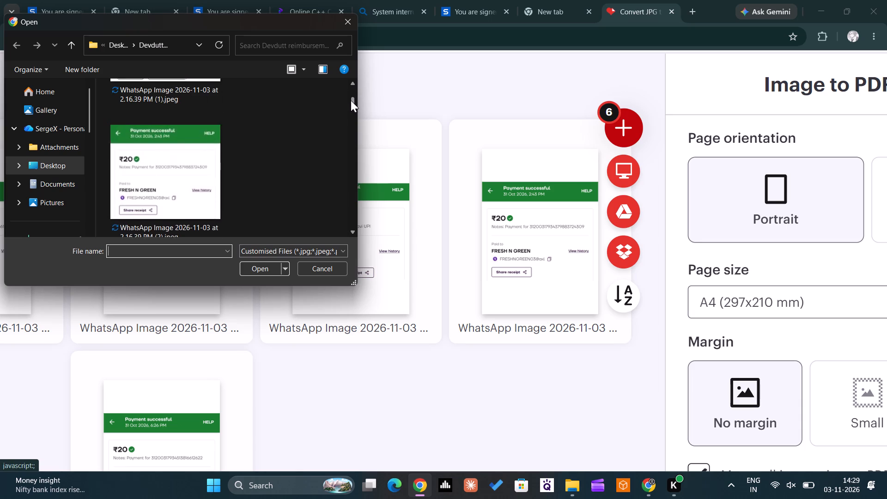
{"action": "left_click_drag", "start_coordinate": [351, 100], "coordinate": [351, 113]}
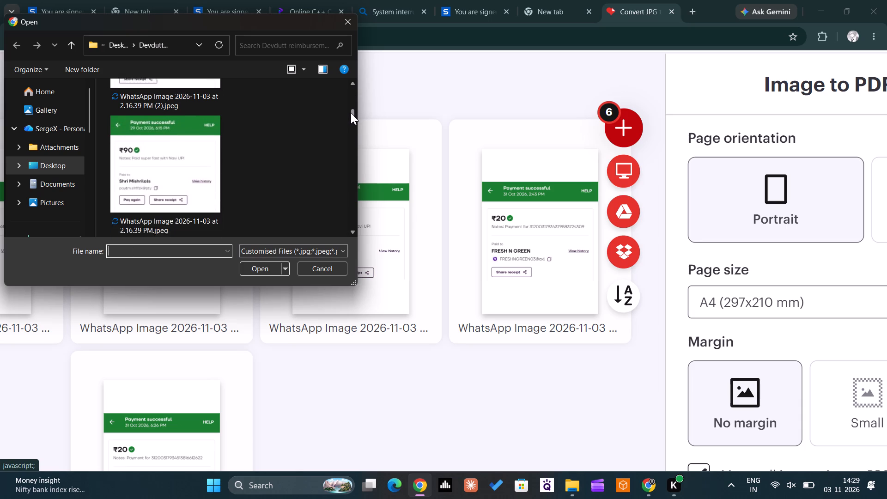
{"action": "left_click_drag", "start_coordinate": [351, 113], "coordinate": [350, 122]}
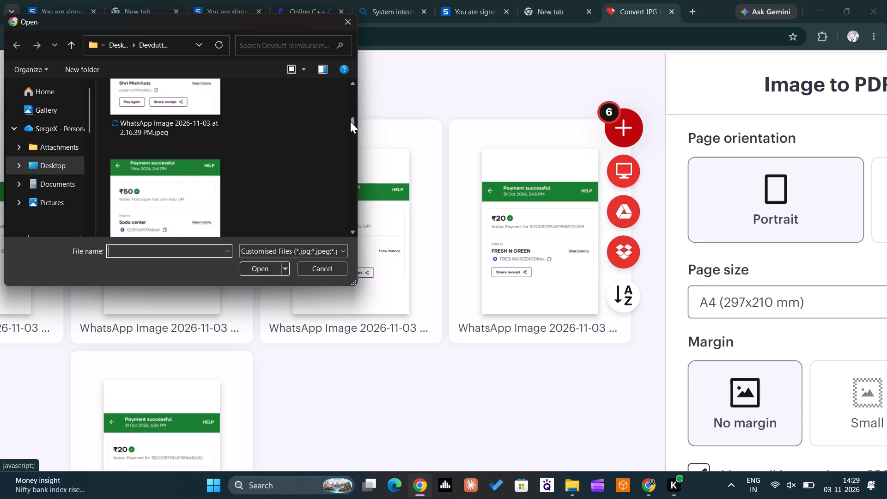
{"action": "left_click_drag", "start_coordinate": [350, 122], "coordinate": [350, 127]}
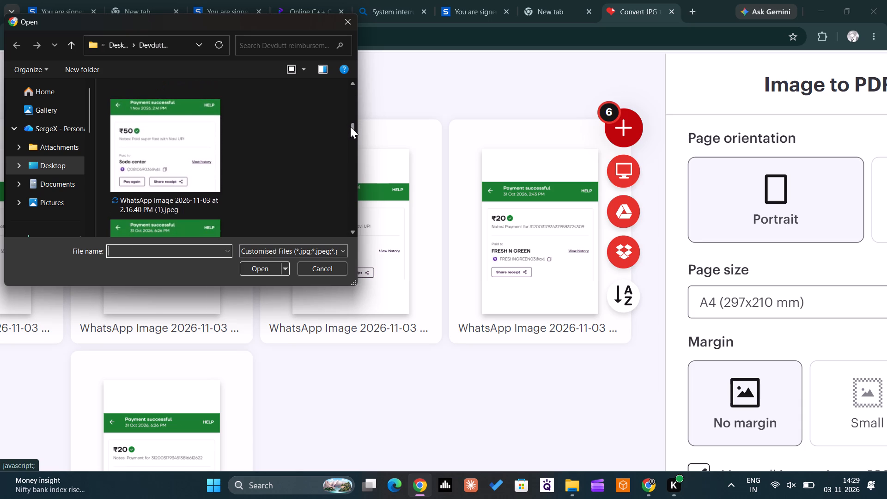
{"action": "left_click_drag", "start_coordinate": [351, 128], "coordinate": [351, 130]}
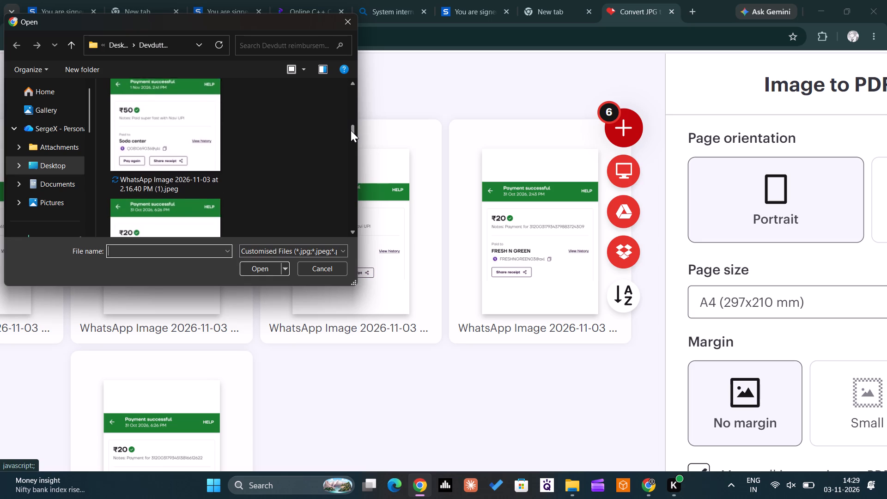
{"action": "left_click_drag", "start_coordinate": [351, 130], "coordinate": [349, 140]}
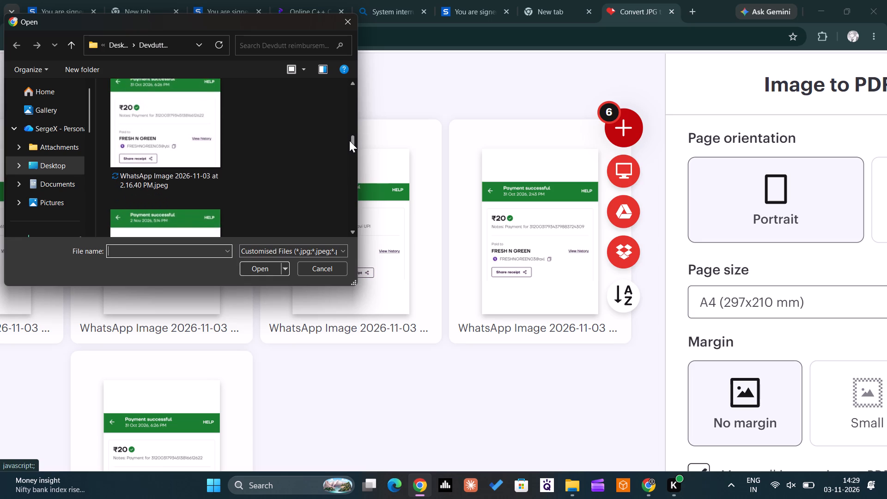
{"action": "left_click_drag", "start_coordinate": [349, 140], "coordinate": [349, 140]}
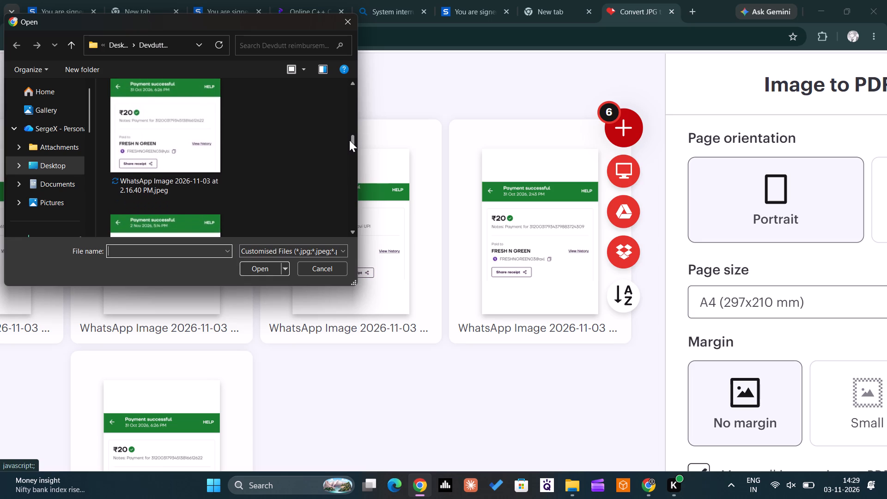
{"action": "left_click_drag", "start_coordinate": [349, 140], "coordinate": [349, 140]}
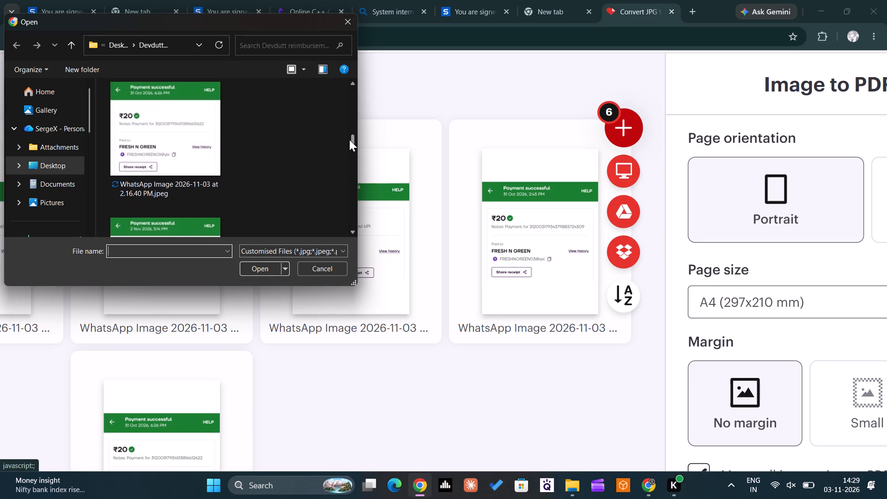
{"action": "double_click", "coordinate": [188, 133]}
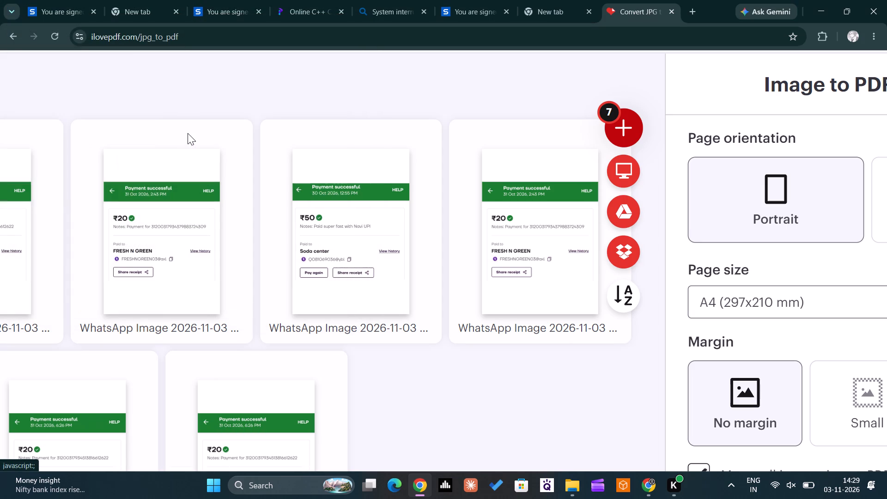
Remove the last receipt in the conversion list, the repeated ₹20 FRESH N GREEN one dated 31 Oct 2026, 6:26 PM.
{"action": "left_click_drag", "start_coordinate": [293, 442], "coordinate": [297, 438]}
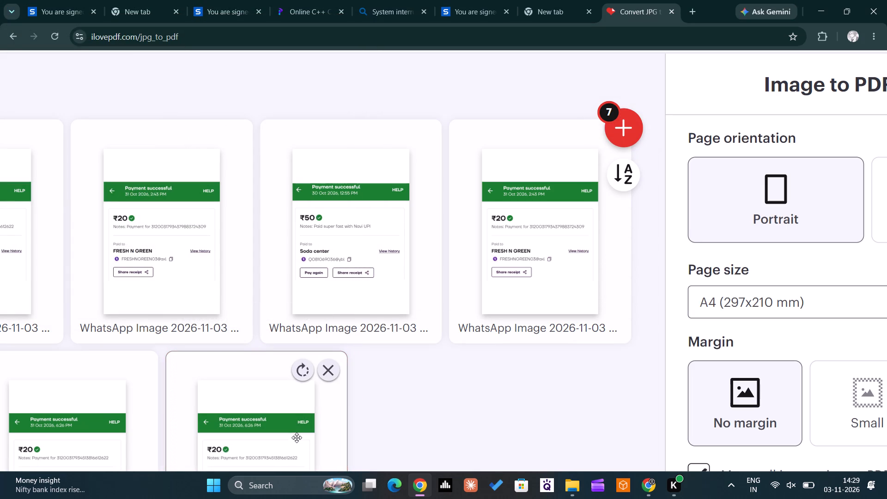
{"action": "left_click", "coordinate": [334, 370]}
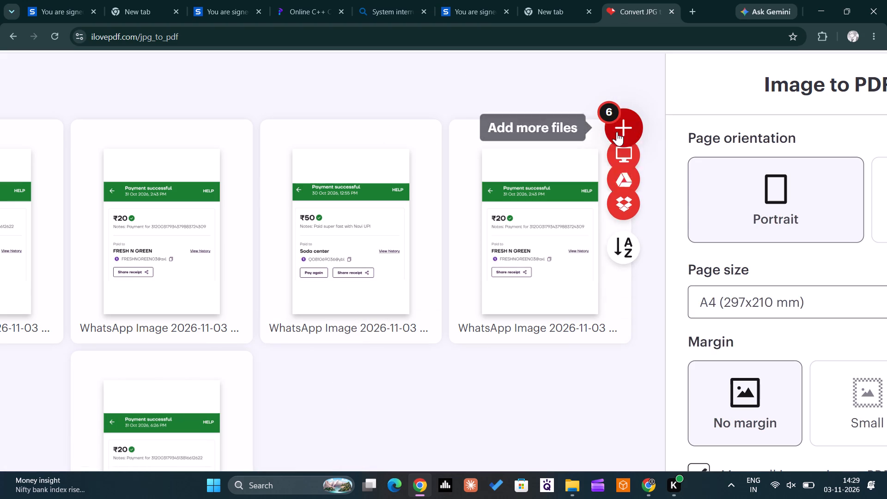
Open the file chooser for adding another receipt from the Devdutt reimbursement folder to the conversion list.
{"action": "left_click", "coordinate": [617, 132]}
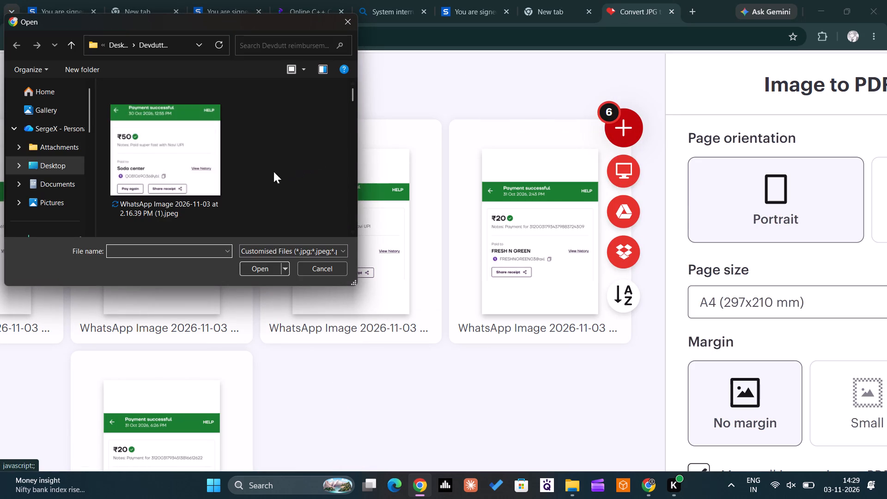
Look through the payment screenshots in the Devdutt reimbursement folder to find the next receipt for the conversion list.
{"action": "scroll", "coordinate": [254, 180], "scroll_direction": "down", "scroll_amount": 1}
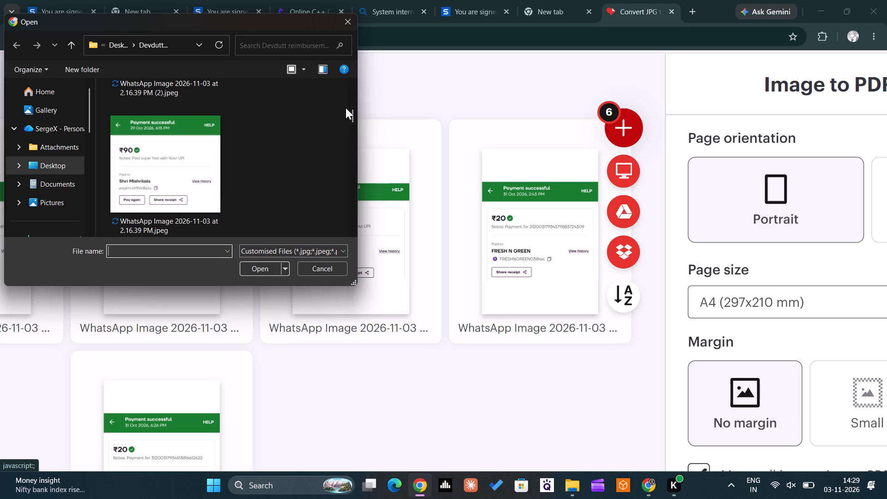
{"action": "left_click_drag", "start_coordinate": [352, 114], "coordinate": [351, 122]}
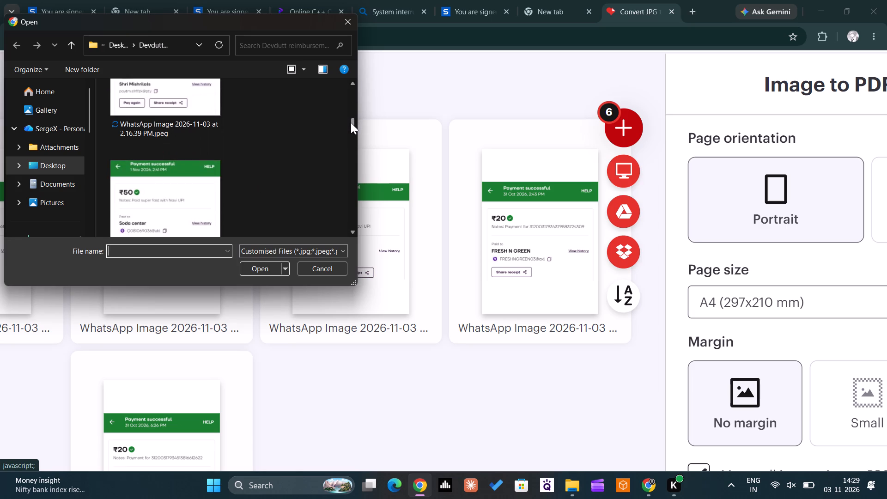
{"action": "left_click_drag", "start_coordinate": [351, 122], "coordinate": [344, 145]}
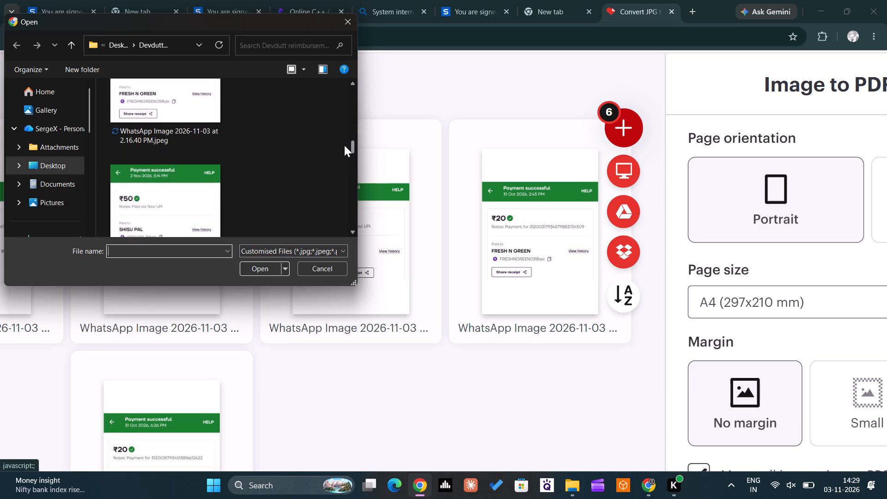
{"action": "left_click_drag", "start_coordinate": [344, 145], "coordinate": [344, 145]}
{"action": "left_click_drag", "start_coordinate": [344, 145], "coordinate": [350, 143]}
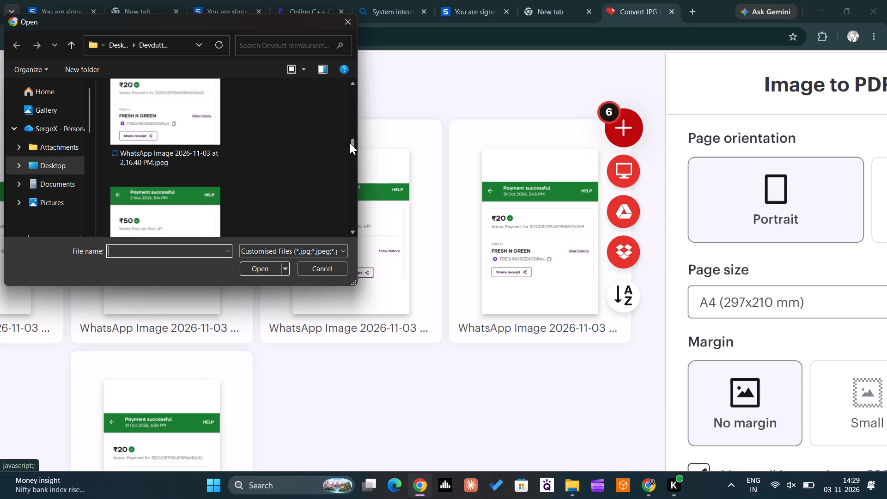
{"action": "left_click_drag", "start_coordinate": [350, 143], "coordinate": [350, 136]}
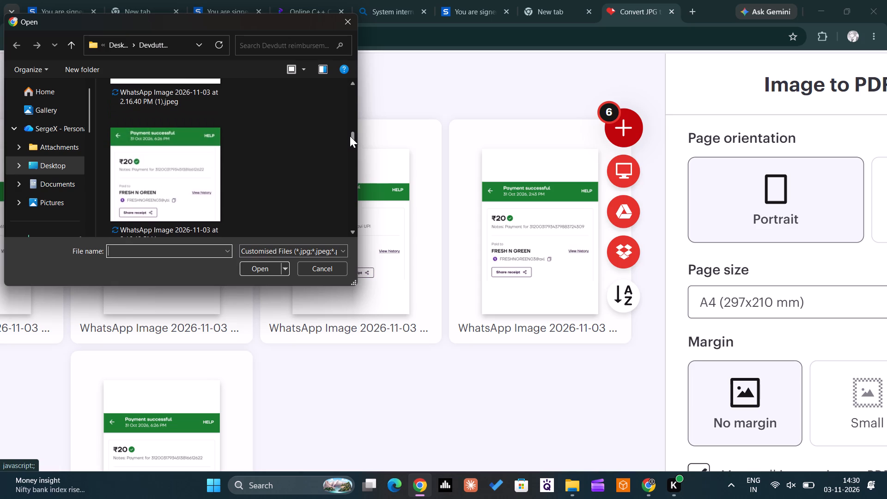
{"action": "left_click_drag", "start_coordinate": [350, 136], "coordinate": [350, 143]}
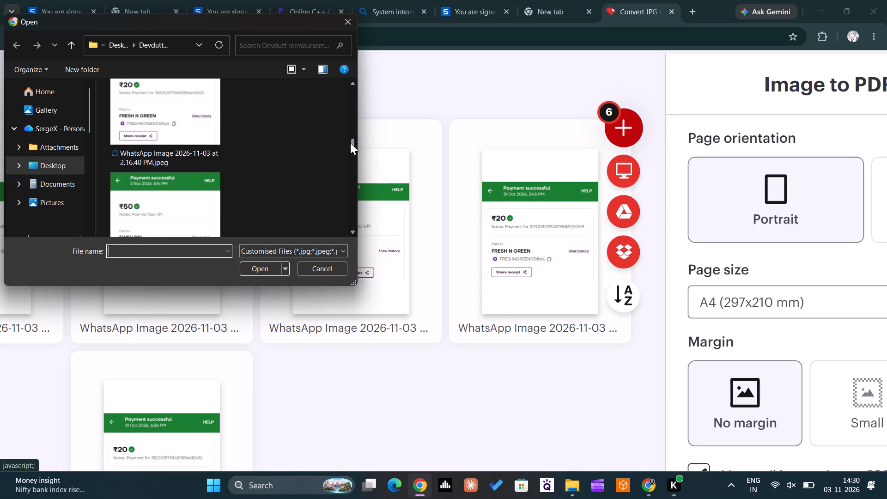
{"action": "left_click_drag", "start_coordinate": [350, 143], "coordinate": [352, 158]}
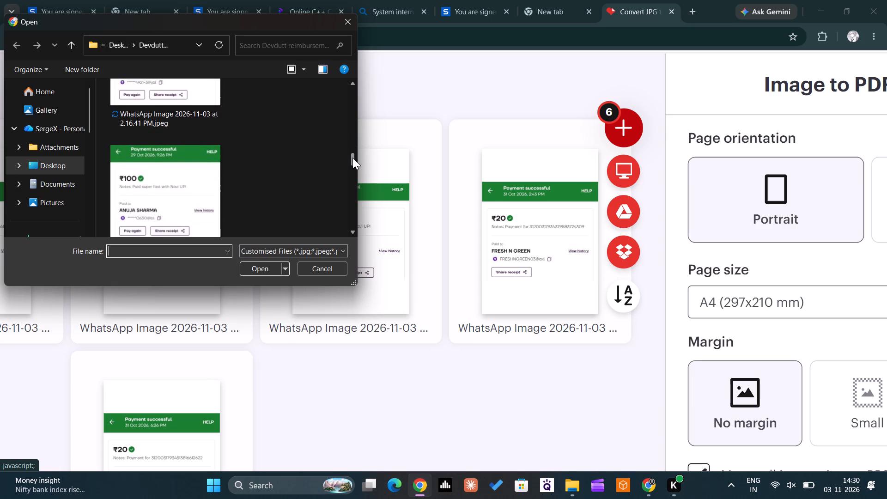
{"action": "left_click_drag", "start_coordinate": [352, 158], "coordinate": [352, 168]}
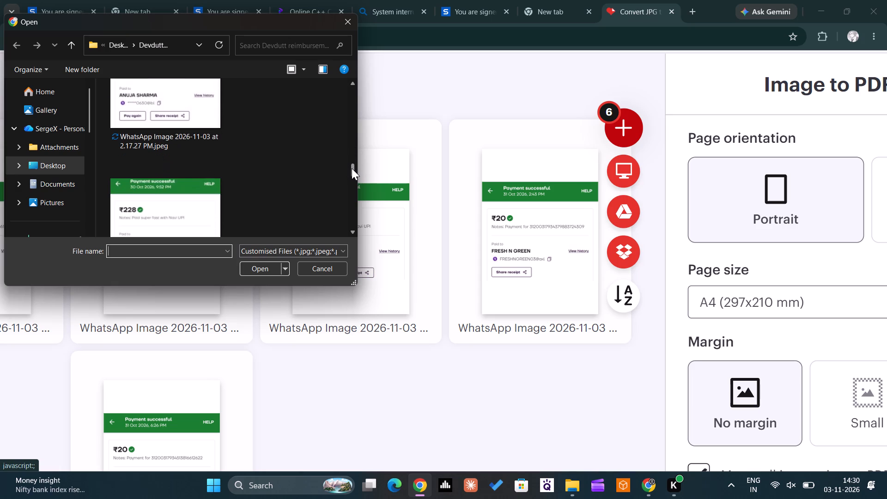
{"action": "left_click_drag", "start_coordinate": [352, 168], "coordinate": [351, 185]}
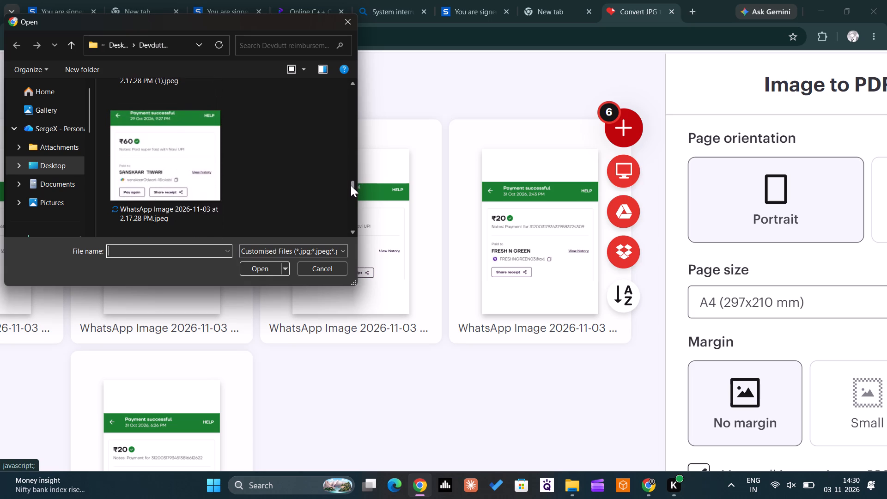
{"action": "left_click_drag", "start_coordinate": [351, 185], "coordinate": [351, 186]}
Move the file picker off the loaded receipts, close it without adding a file, and check the conversion list's order.
{"action": "left_click_drag", "start_coordinate": [286, 24], "coordinate": [230, 198]}
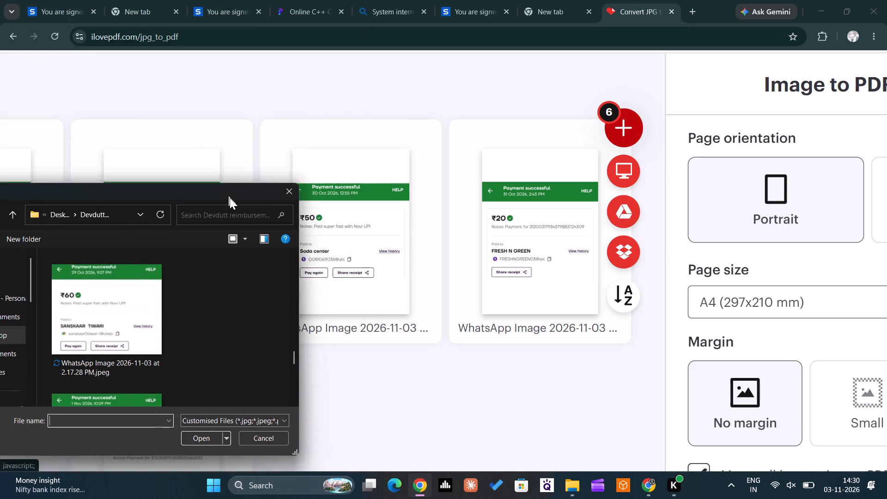
{"action": "left_click_drag", "start_coordinate": [230, 198], "coordinate": [365, 261]}
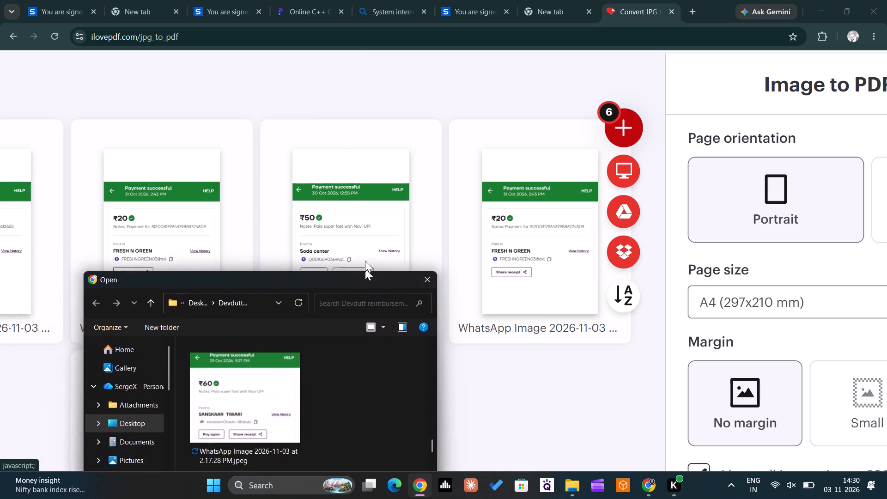
{"action": "left_click_drag", "start_coordinate": [365, 261], "coordinate": [339, 318]}
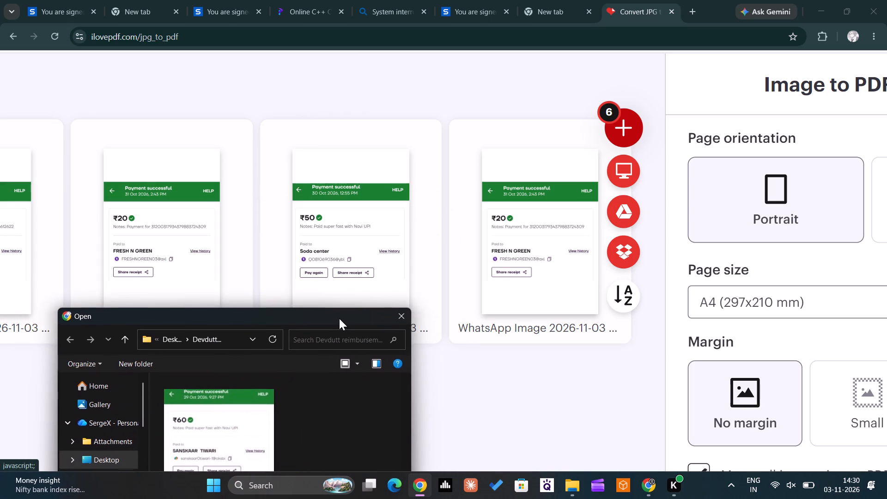
{"action": "left_click_drag", "start_coordinate": [339, 318], "coordinate": [338, 318]}
{"action": "scroll", "coordinate": [179, 91], "scroll_direction": "right", "scroll_amount": 4}
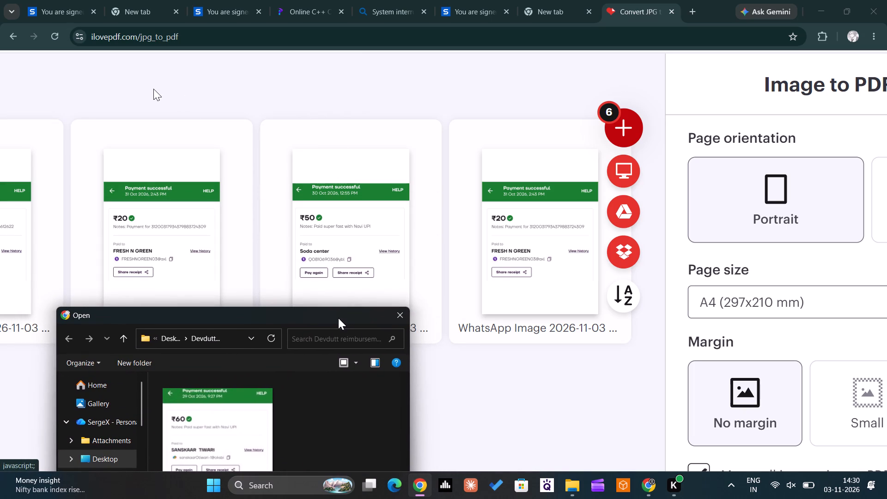
{"action": "left_click_drag", "start_coordinate": [153, 89], "coordinate": [245, 98]}
{"action": "scroll", "coordinate": [181, 57], "scroll_direction": "right", "scroll_amount": 5}
{"action": "left_click", "coordinate": [398, 317]}
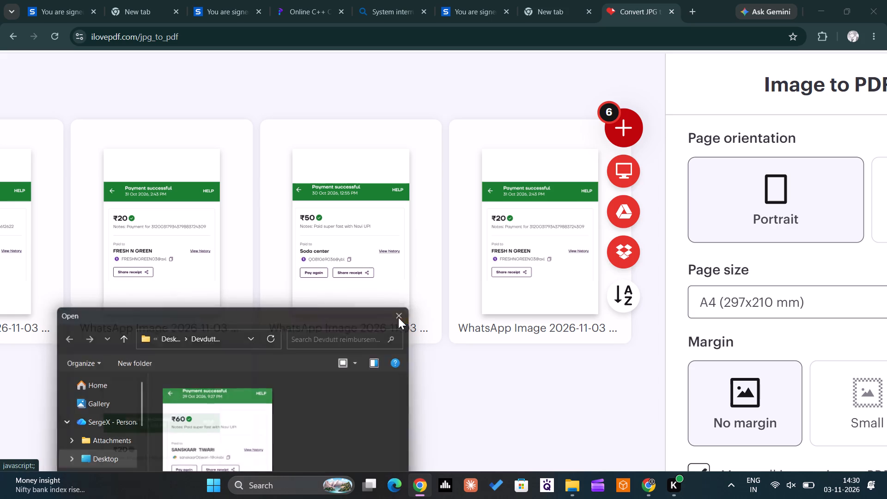
{"action": "scroll", "coordinate": [240, 237], "scroll_direction": "right", "scroll_amount": 2}
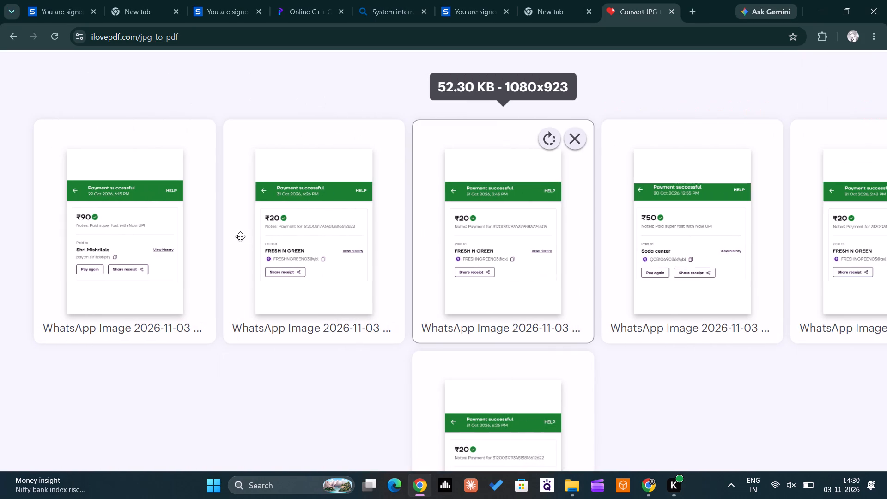
{"action": "scroll", "coordinate": [240, 237], "scroll_direction": "right", "scroll_amount": 5}
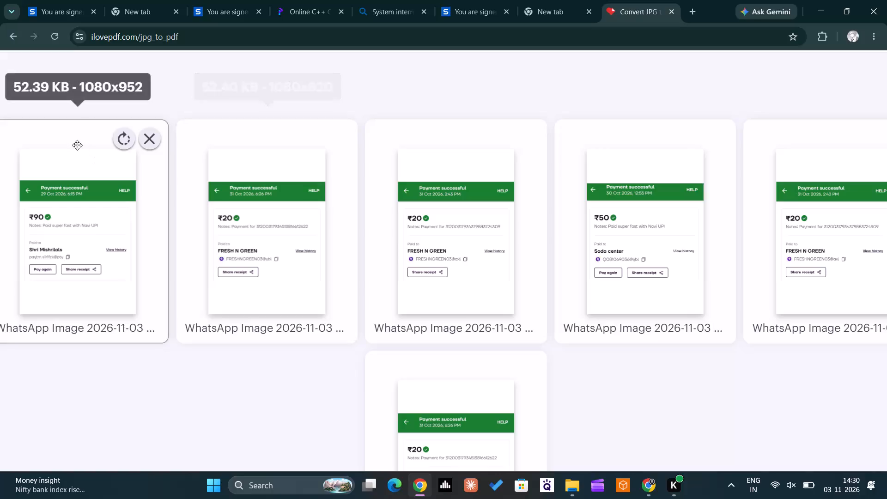
Remove all the payment receipts from the conversion list so that it is empty.
{"action": "left_click", "coordinate": [155, 145]}
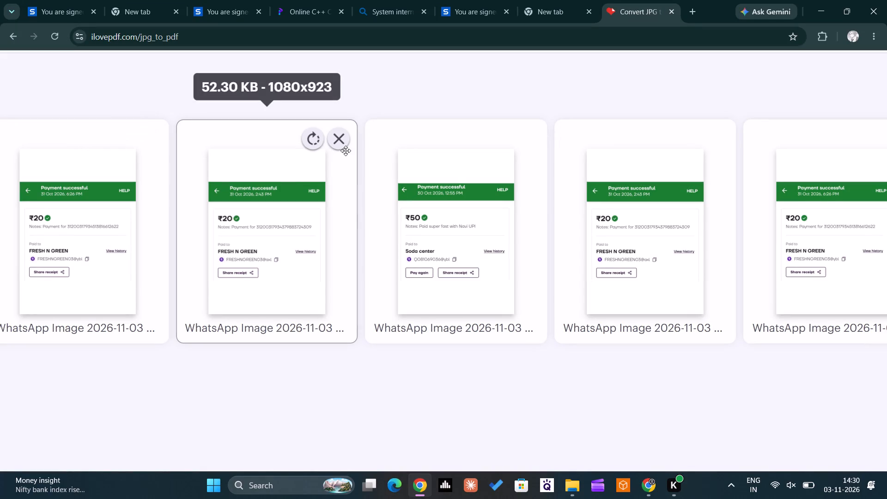
{"action": "left_click", "coordinate": [343, 143]}
{"action": "left_click", "coordinate": [250, 131]}
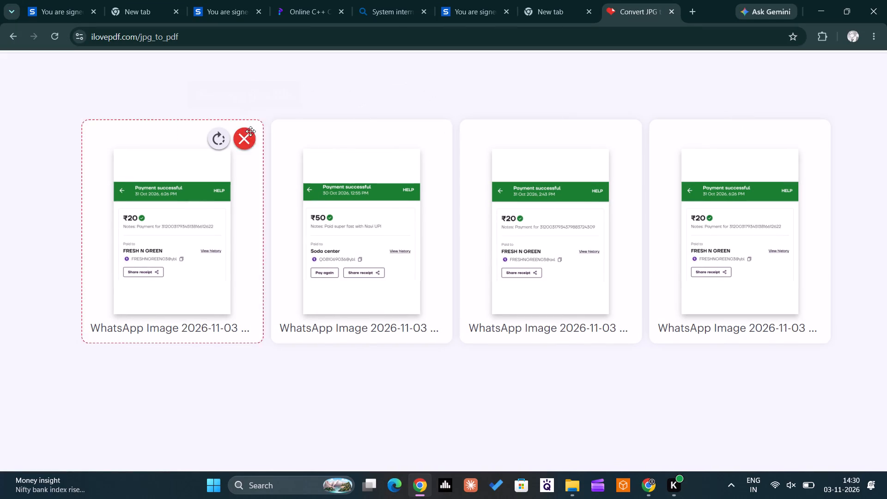
{"action": "left_click", "coordinate": [340, 145]}
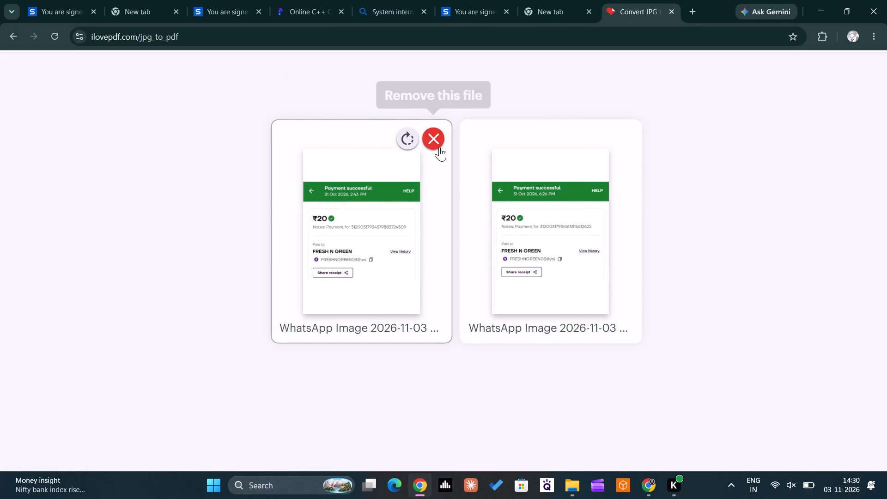
{"action": "left_click", "coordinate": [440, 147]}
{"action": "left_click", "coordinate": [531, 144]}
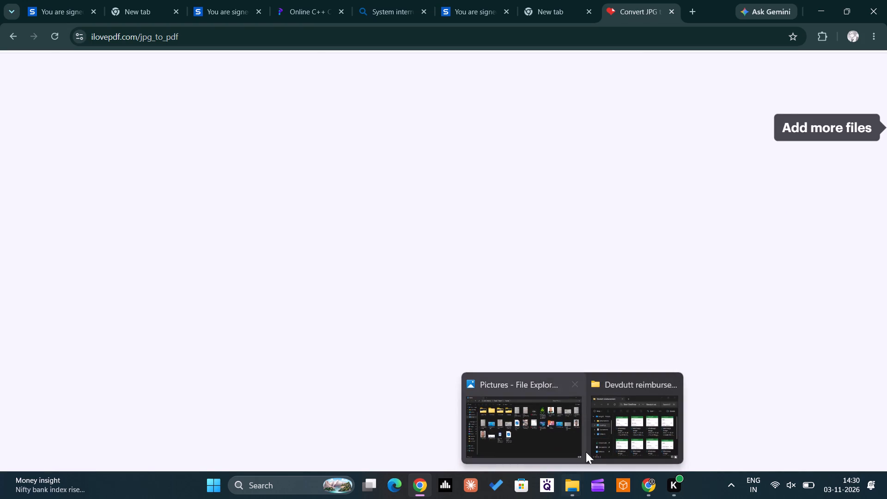
Bring up the Devdutt reimbursement folder in File Explorer, maximize it and enlarge the thumbnails to extra large icons.
{"action": "left_click", "coordinate": [624, 424]}
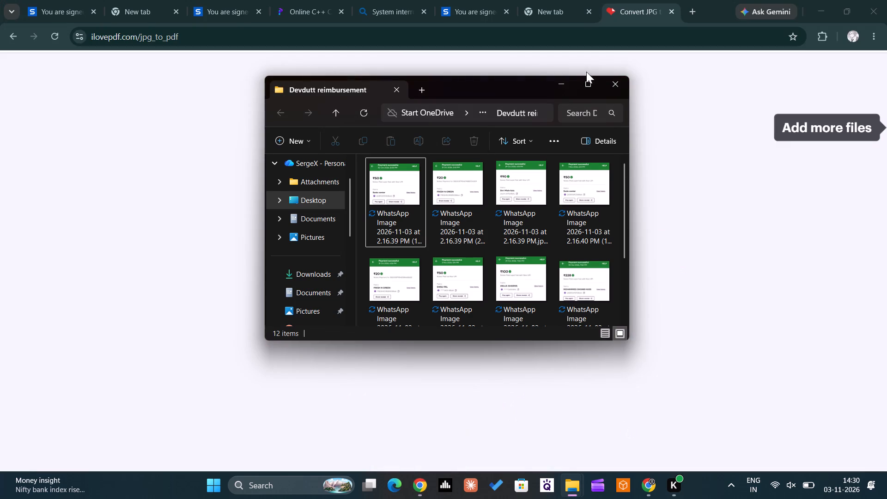
{"action": "left_click", "coordinate": [586, 77]}
{"action": "left_click", "coordinate": [586, 77]}
{"action": "scroll", "coordinate": [178, 233], "scroll_direction": "up", "scroll_amount": 5, "text": "ctrl"}
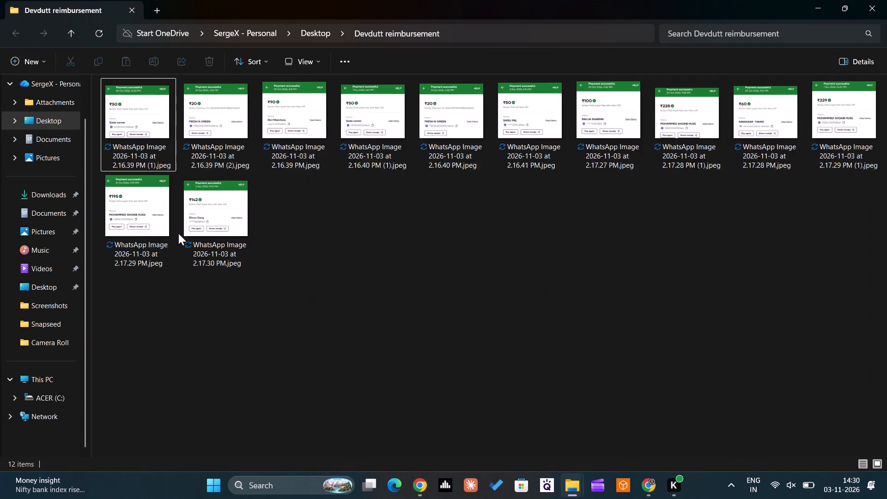
{"action": "scroll", "coordinate": [178, 233], "scroll_direction": "up", "scroll_amount": 12, "text": "ctrl"}
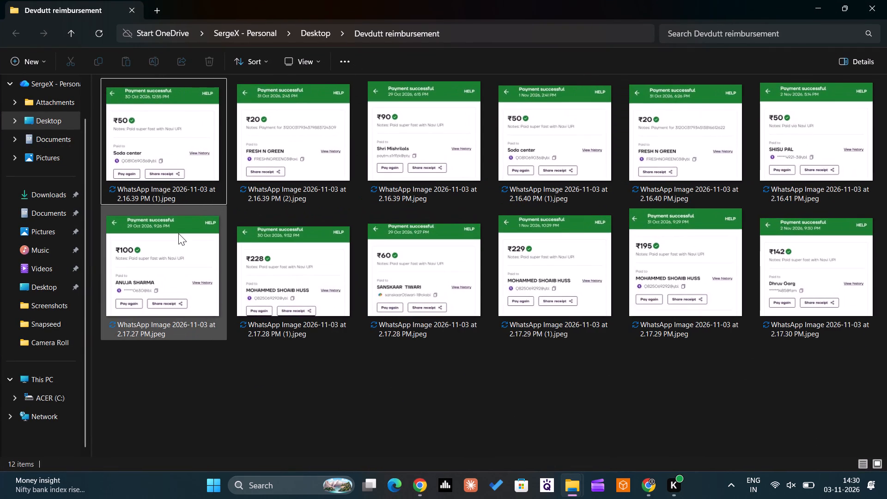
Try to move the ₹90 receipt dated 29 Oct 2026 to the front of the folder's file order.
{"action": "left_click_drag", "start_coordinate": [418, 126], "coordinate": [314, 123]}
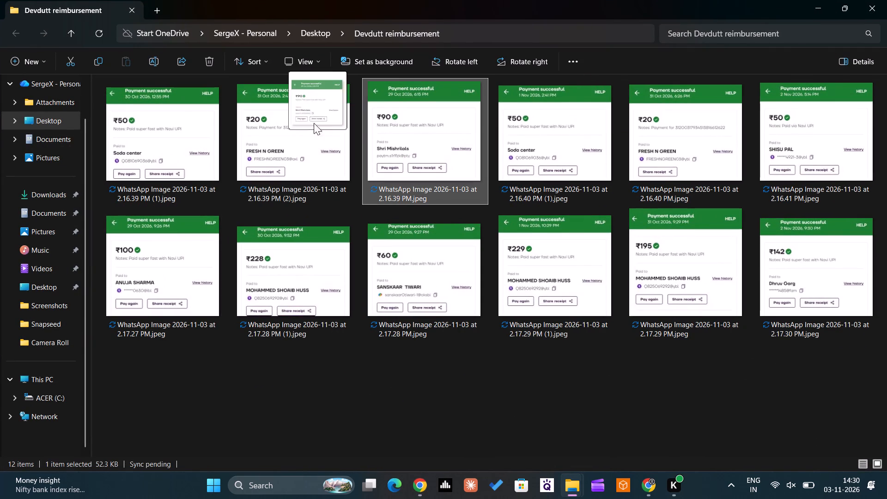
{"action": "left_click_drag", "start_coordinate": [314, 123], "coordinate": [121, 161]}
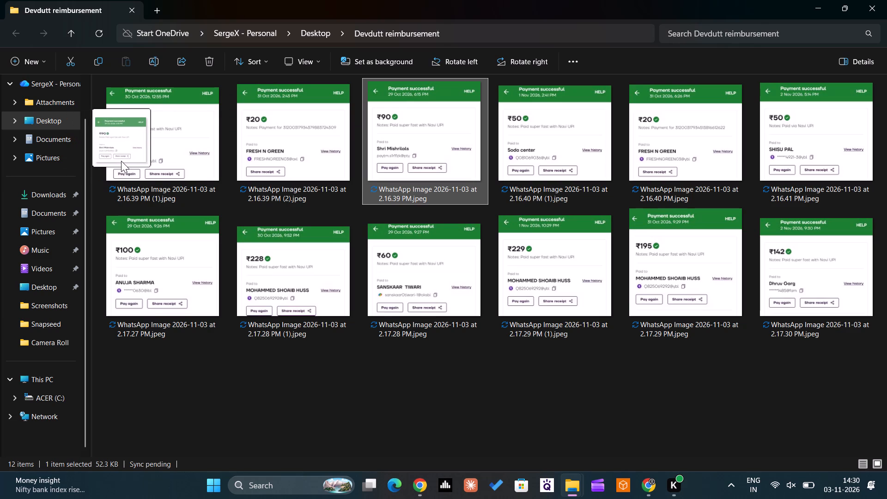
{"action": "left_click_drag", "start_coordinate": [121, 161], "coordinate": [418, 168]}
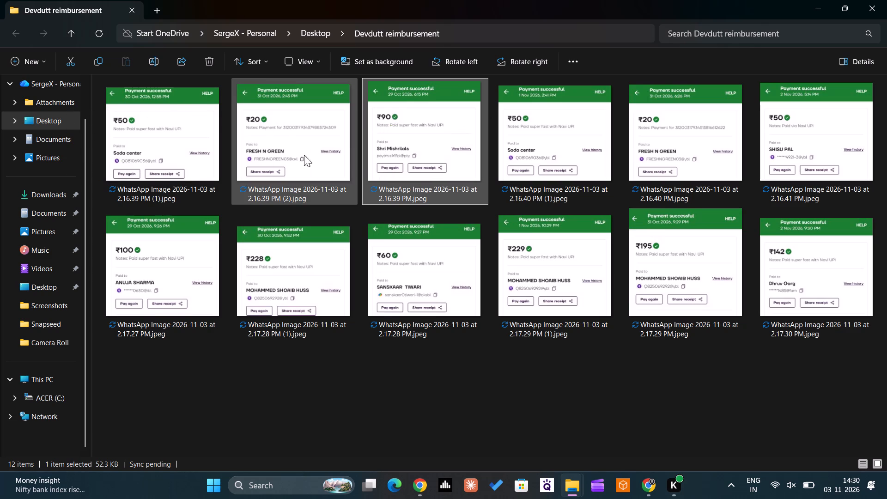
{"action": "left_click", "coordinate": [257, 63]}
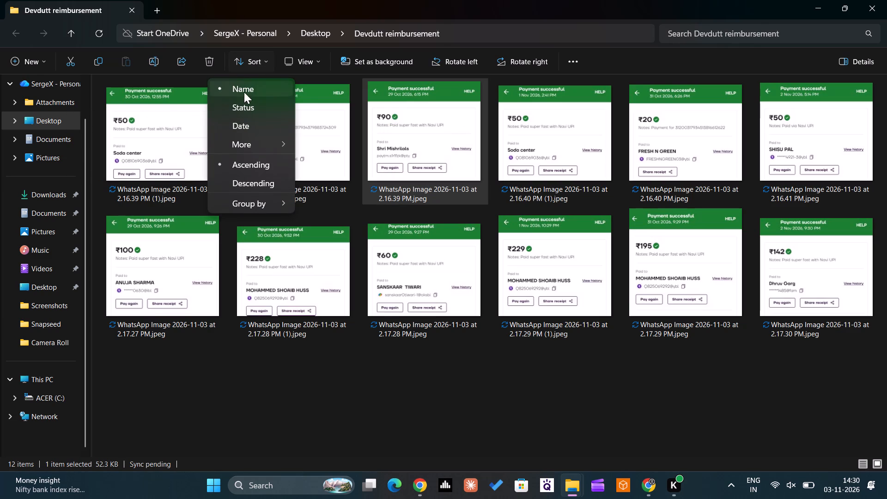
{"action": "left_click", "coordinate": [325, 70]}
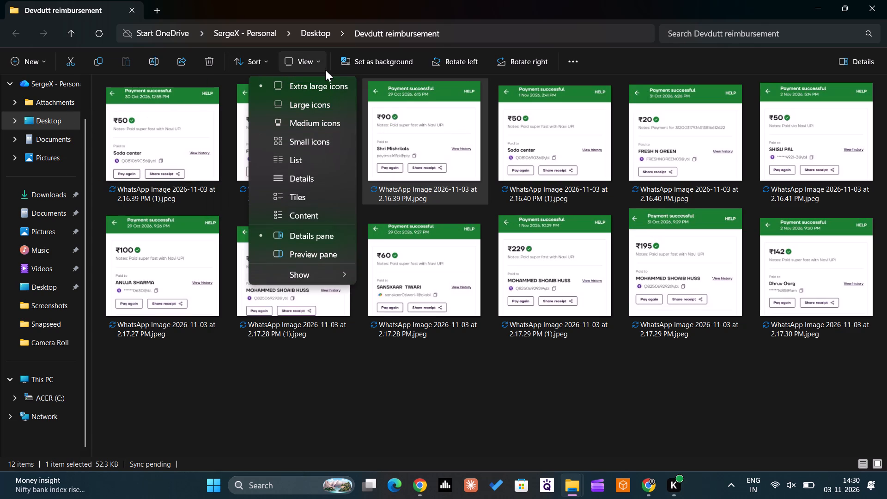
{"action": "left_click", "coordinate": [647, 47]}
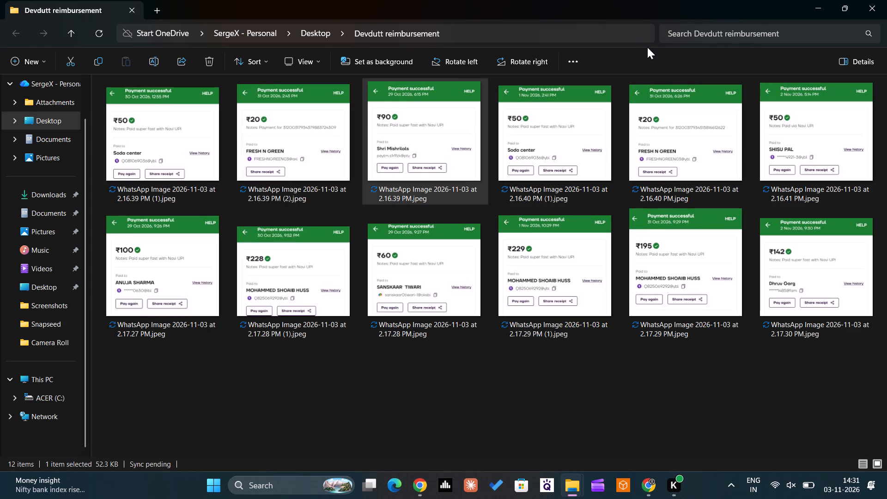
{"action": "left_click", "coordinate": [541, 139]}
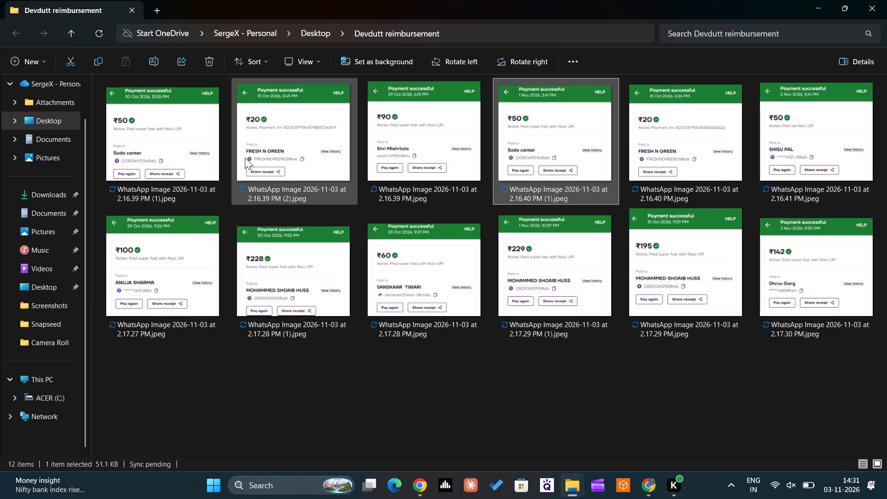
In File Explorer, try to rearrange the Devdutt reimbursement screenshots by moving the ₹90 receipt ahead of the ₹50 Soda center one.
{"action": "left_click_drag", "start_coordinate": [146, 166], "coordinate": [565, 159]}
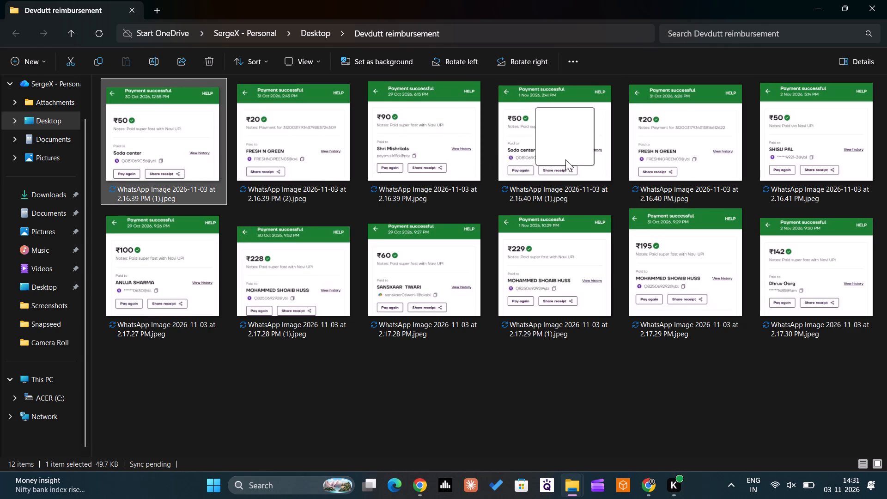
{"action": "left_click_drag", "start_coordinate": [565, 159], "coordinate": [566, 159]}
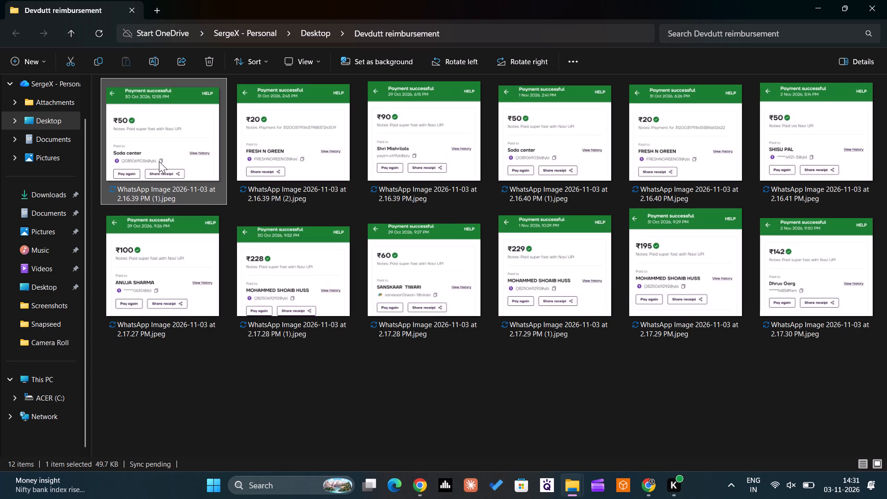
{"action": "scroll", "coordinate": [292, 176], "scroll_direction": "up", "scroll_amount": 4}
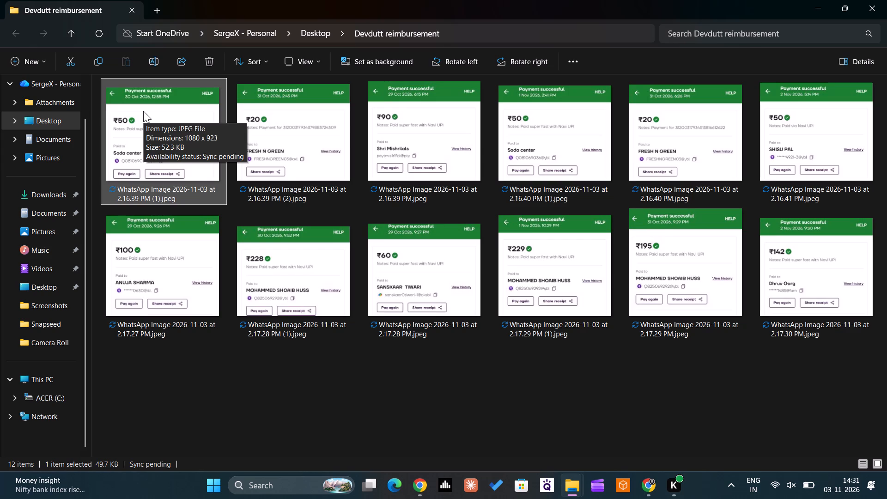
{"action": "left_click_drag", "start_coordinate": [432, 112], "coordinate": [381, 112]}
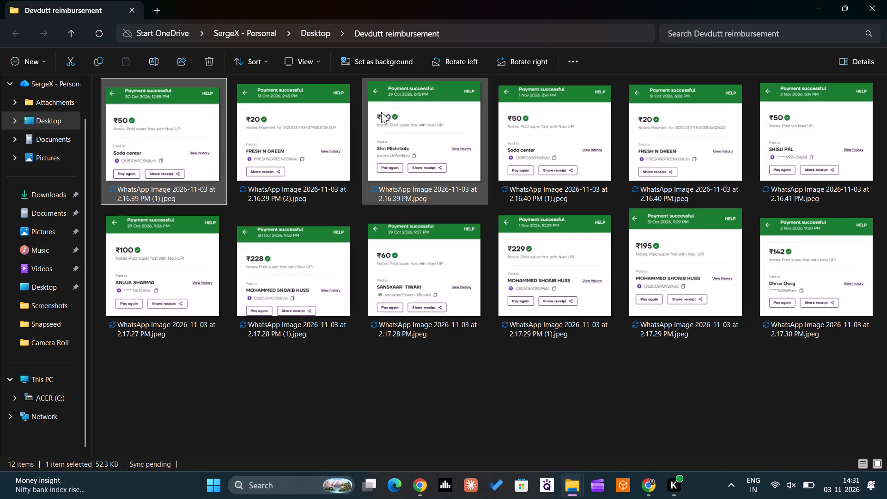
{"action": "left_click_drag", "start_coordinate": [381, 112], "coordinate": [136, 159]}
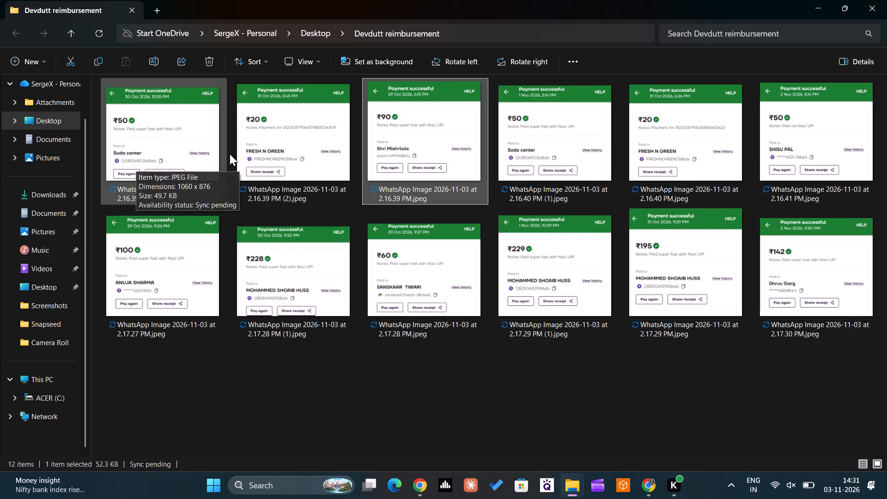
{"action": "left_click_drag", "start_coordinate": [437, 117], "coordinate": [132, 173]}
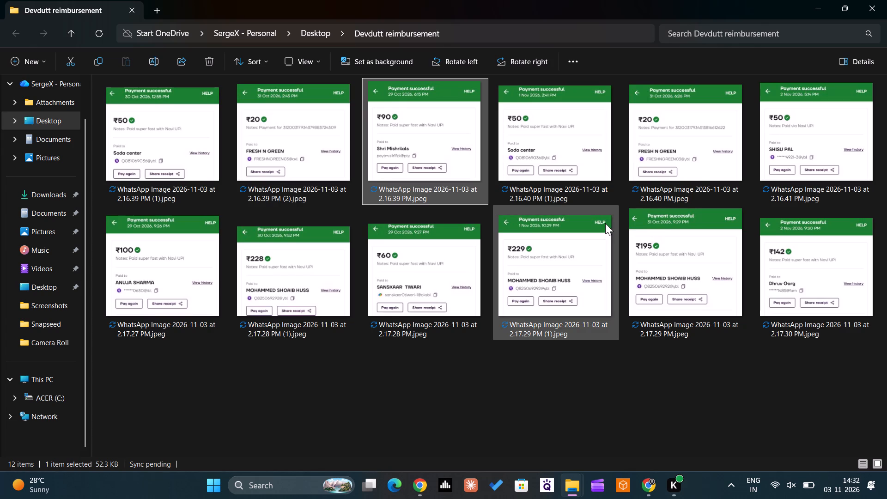
Move the Devdutt reimbursement folder window aside and switch back to the iLovePDF converter in Chrome.
{"action": "left_click_drag", "start_coordinate": [614, 0], "coordinate": [554, 54]}
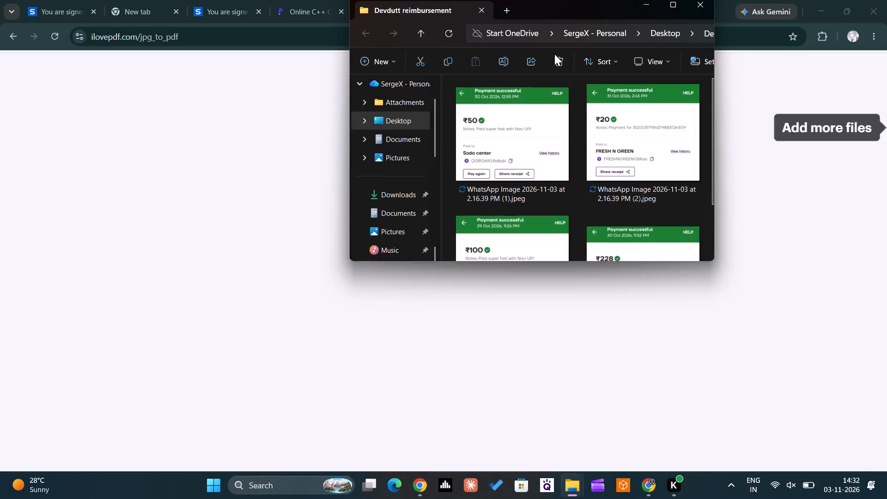
{"action": "left_click_drag", "start_coordinate": [554, 54], "coordinate": [365, 101]}
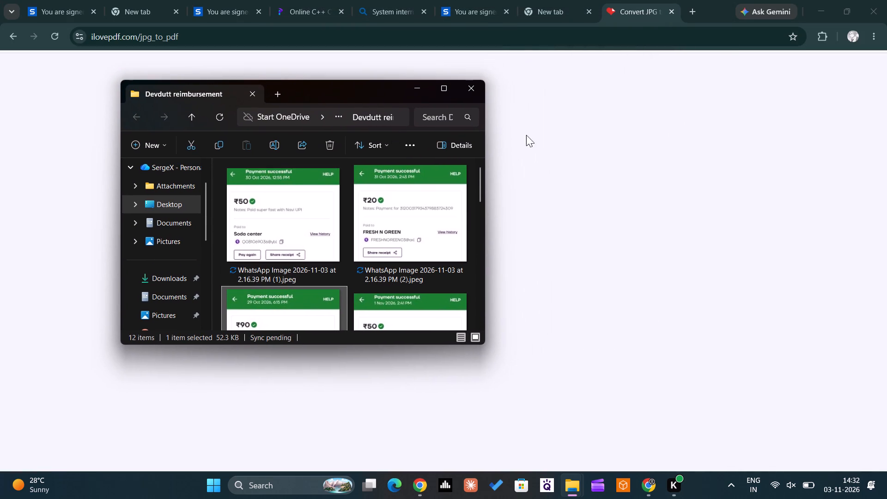
{"action": "left_click", "coordinate": [599, 174]}
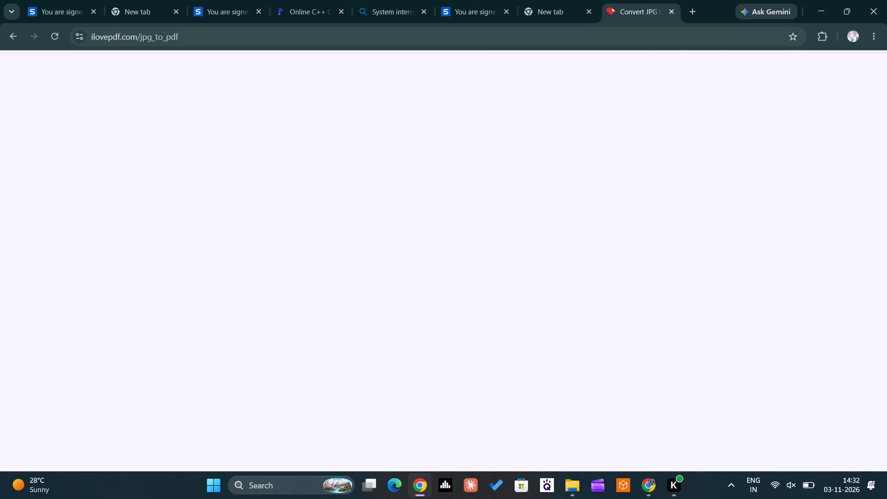
Reload the JPG to PDF converter and load the ₹90 receipt dated 29 Oct 2026 from the Devdutt reimbursement folder as the first image.
{"action": "key", "text": "ctrl+r"}
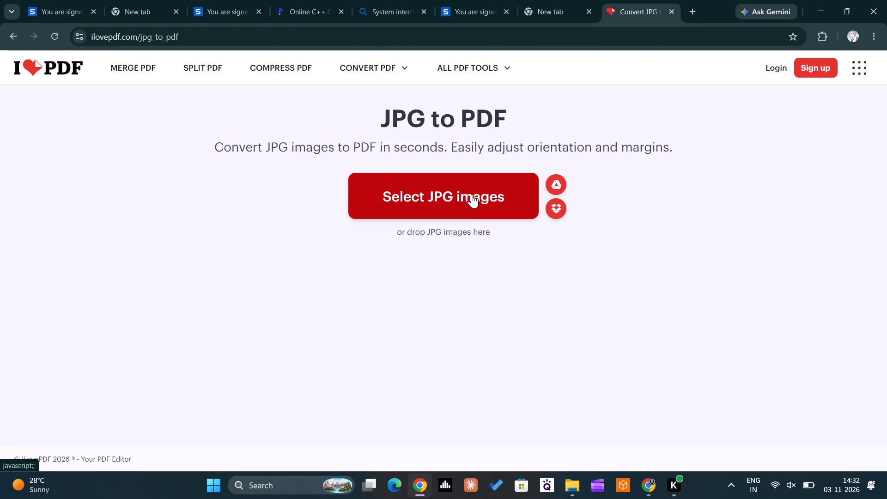
{"action": "left_click", "coordinate": [472, 194]}
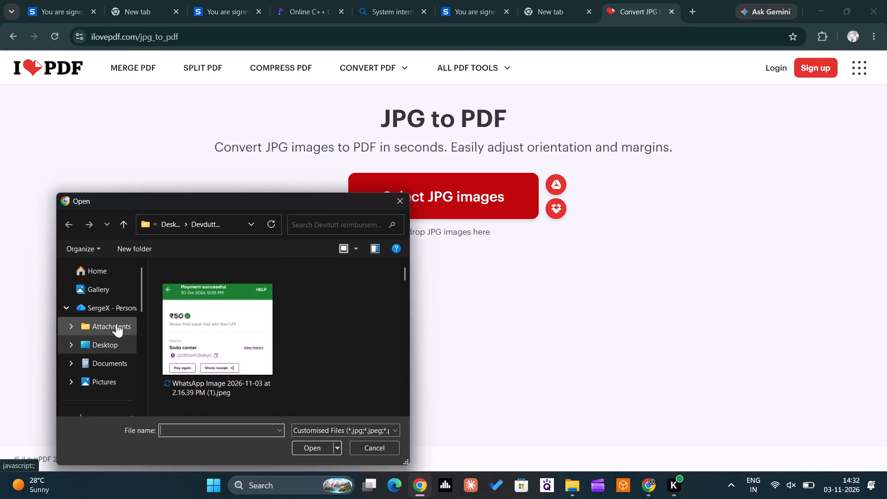
{"action": "scroll", "coordinate": [214, 341], "scroll_direction": "up", "scroll_amount": 1}
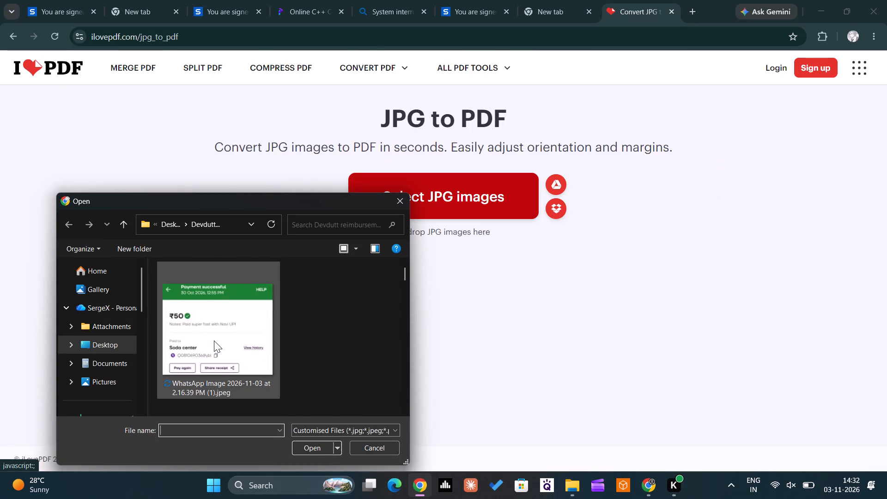
{"action": "scroll", "coordinate": [214, 341], "scroll_direction": "up", "scroll_amount": 6, "text": "ctrl"}
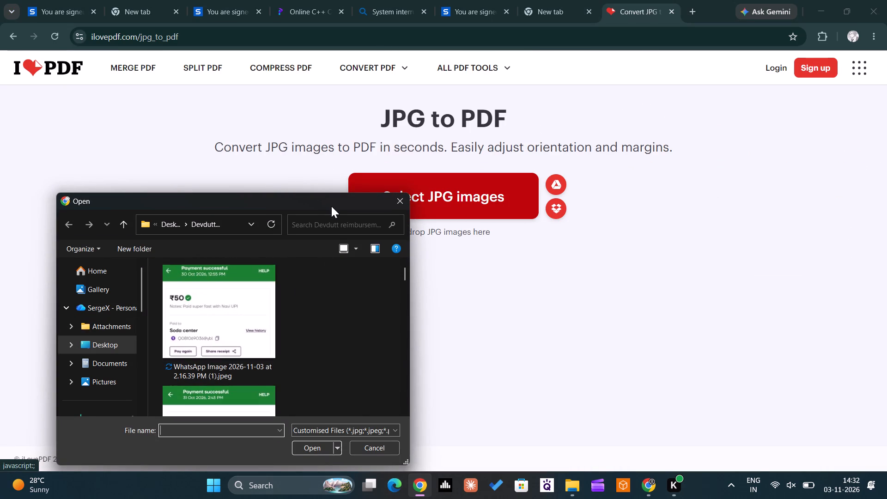
{"action": "left_click_drag", "start_coordinate": [234, 209], "coordinate": [204, 143]}
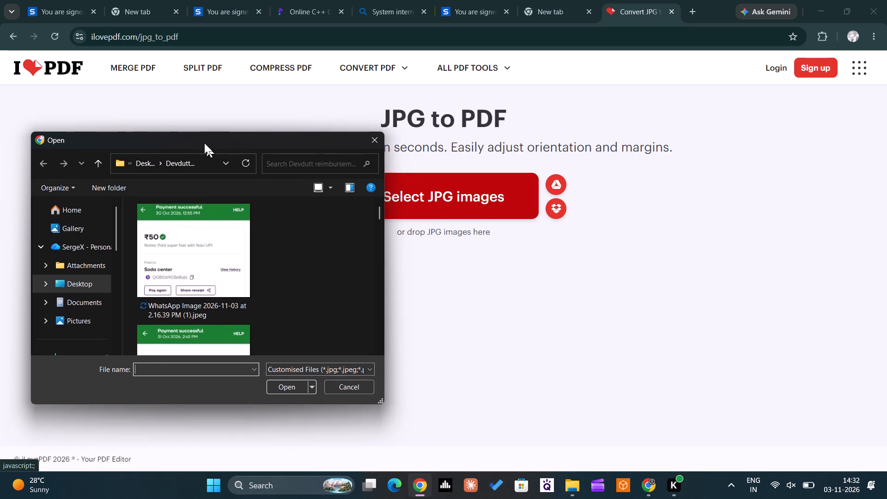
{"action": "left_click_drag", "start_coordinate": [204, 143], "coordinate": [176, 101]}
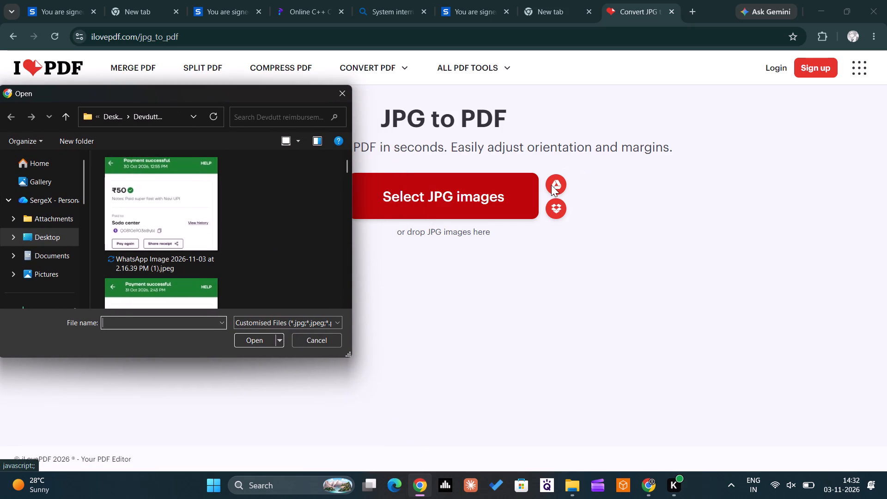
{"action": "scroll", "coordinate": [175, 214], "scroll_direction": "up", "scroll_amount": 6, "text": "ctrl"}
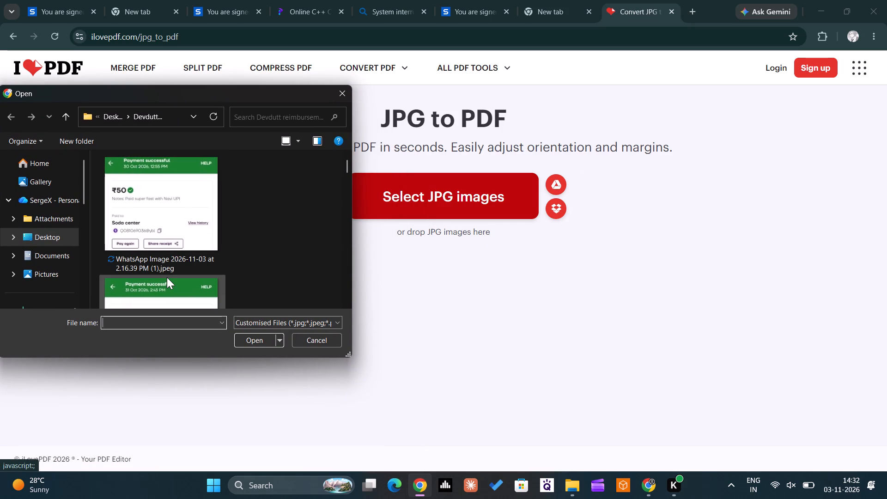
{"action": "scroll", "coordinate": [167, 277], "scroll_direction": "up", "scroll_amount": 3}
{"action": "scroll", "coordinate": [167, 277], "scroll_direction": "down", "scroll_amount": 1}
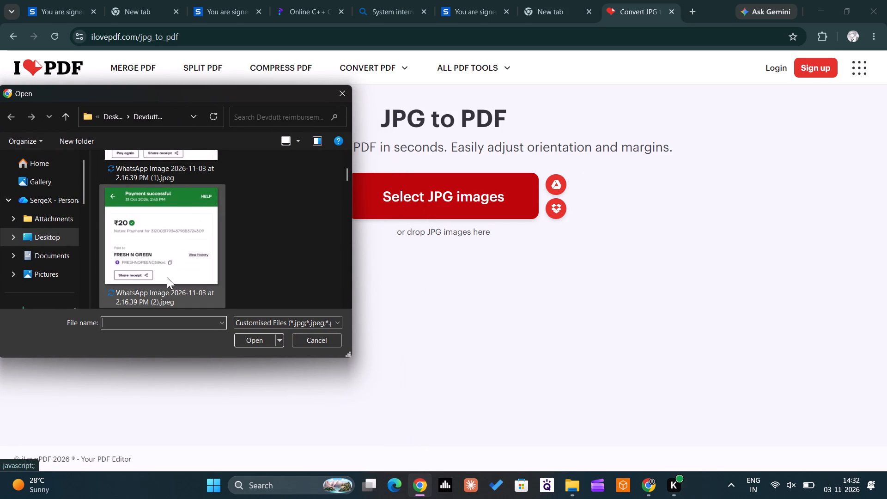
{"action": "scroll", "coordinate": [167, 277], "scroll_direction": "down", "scroll_amount": 2}
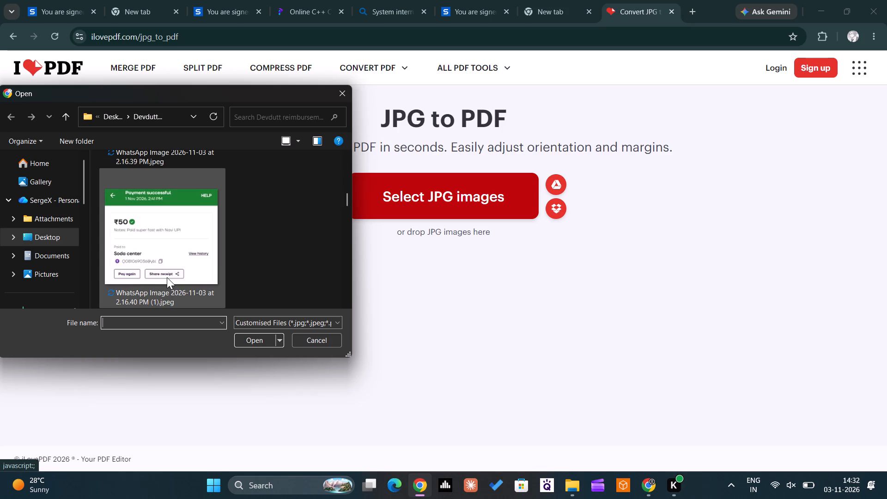
{"action": "scroll", "coordinate": [167, 277], "scroll_direction": "down", "scroll_amount": 1}
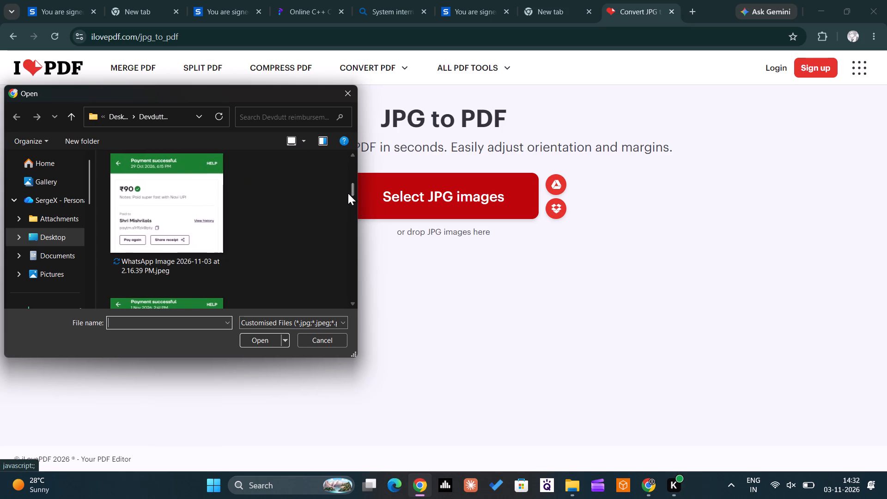
{"action": "left_click_drag", "start_coordinate": [351, 191], "coordinate": [349, 214]}
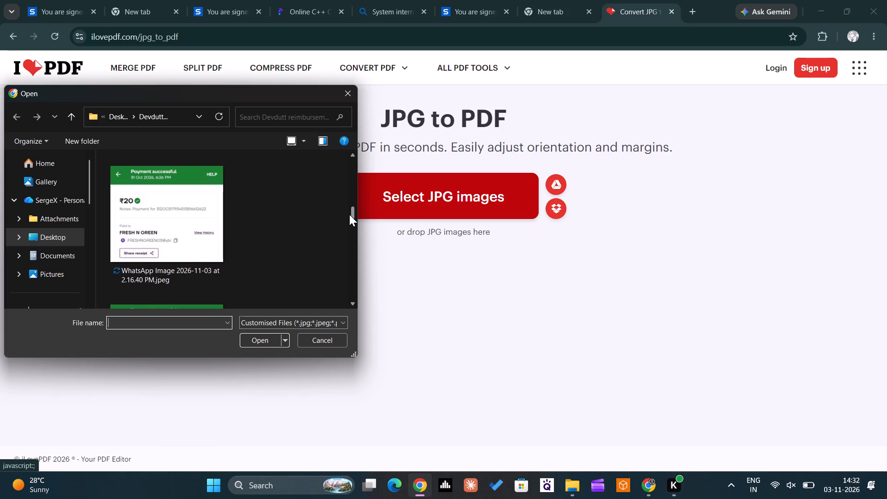
{"action": "left_click_drag", "start_coordinate": [349, 214], "coordinate": [349, 195]}
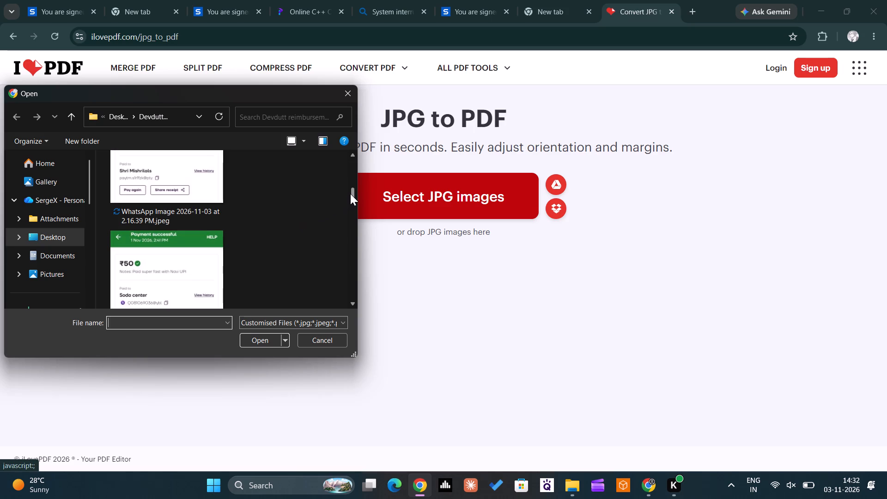
{"action": "left_click_drag", "start_coordinate": [351, 194], "coordinate": [352, 186]}
{"action": "double_click", "coordinate": [156, 258]}
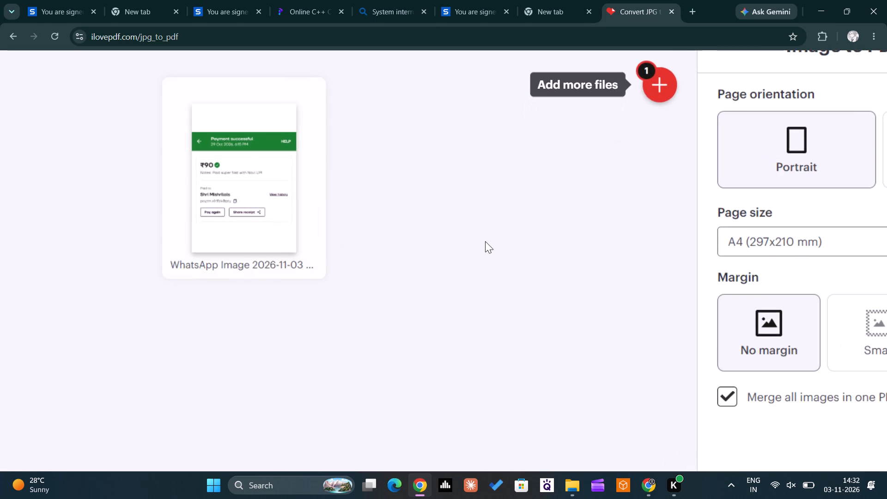
Add the ₹50 Soda center receipt dated 30 Oct 2026 to the conversion list as the second image.
{"action": "left_click_drag", "start_coordinate": [409, 230], "coordinate": [474, 316]}
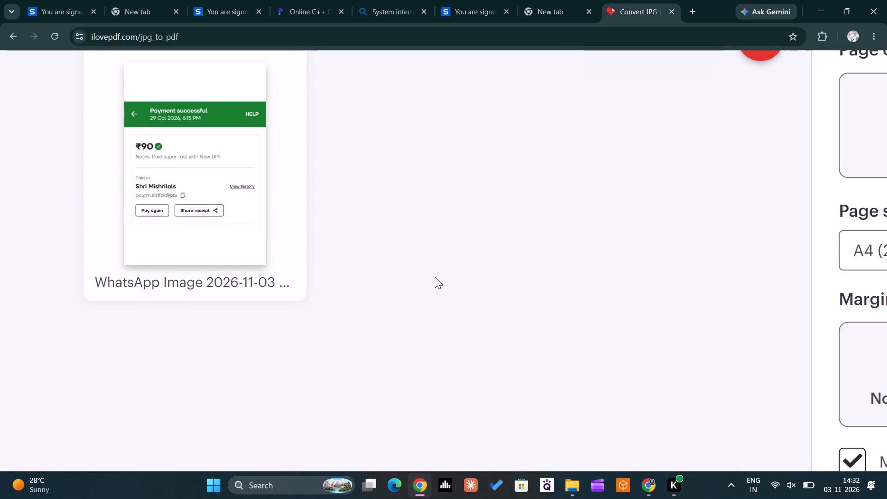
{"action": "scroll", "coordinate": [435, 277], "scroll_direction": "up", "scroll_amount": 1}
{"action": "left_click", "coordinate": [784, 124]}
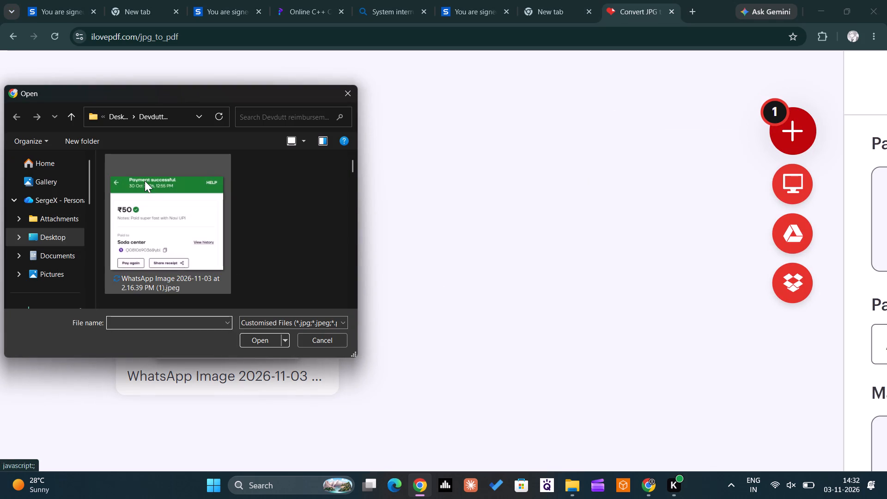
{"action": "scroll", "coordinate": [178, 238], "scroll_direction": "up", "scroll_amount": 2}
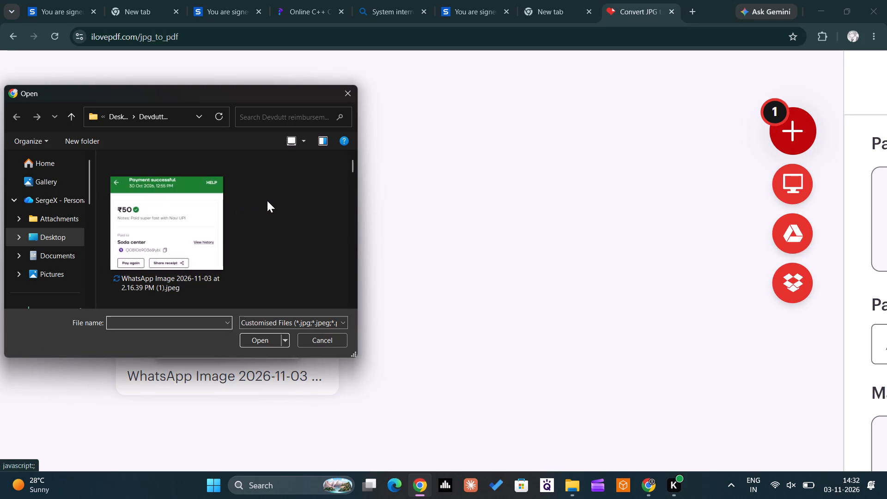
{"action": "left_click", "coordinate": [189, 237]}
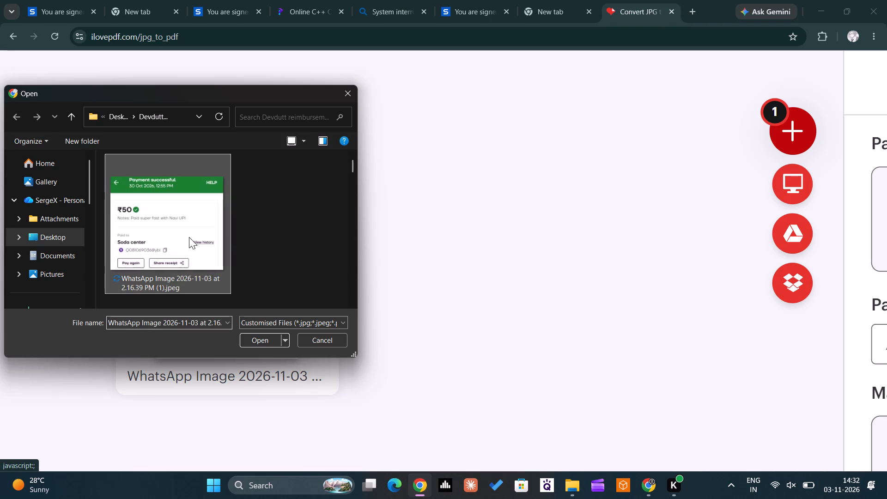
{"action": "left_click", "coordinate": [270, 339]}
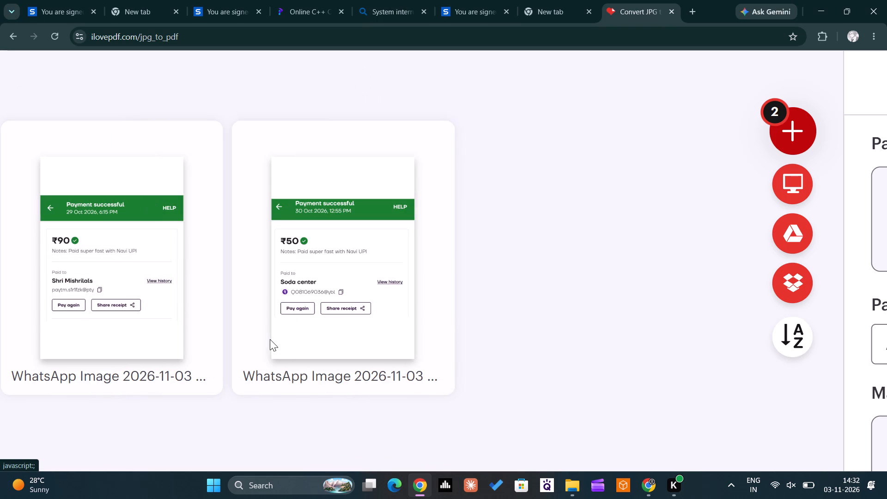
Add the ₹20 FRESH N GREEN receipt dated 31 Oct 2026, 2:43 PM, after the ₹90 and ₹50 receipts.
{"action": "left_click", "coordinate": [800, 127]}
{"action": "scroll", "coordinate": [170, 223], "scroll_direction": "up", "scroll_amount": 2}
{"action": "scroll", "coordinate": [170, 223], "scroll_direction": "down", "scroll_amount": 1}
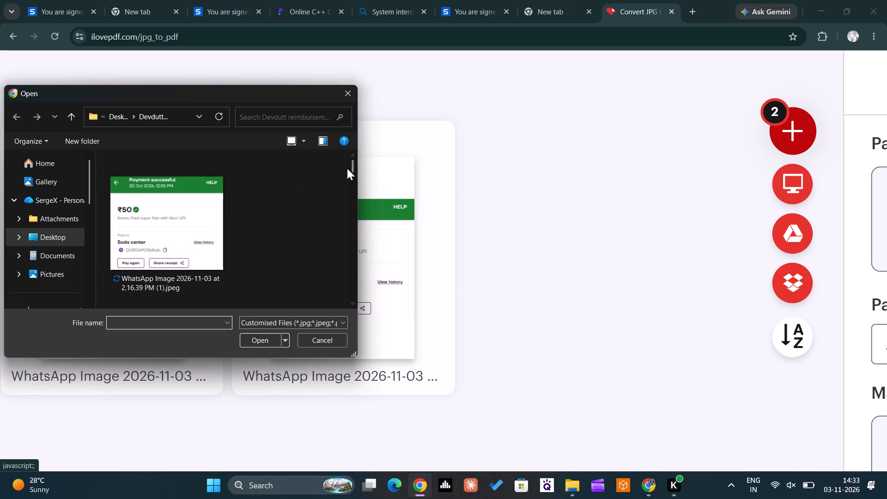
{"action": "left_click_drag", "start_coordinate": [353, 163], "coordinate": [351, 173]}
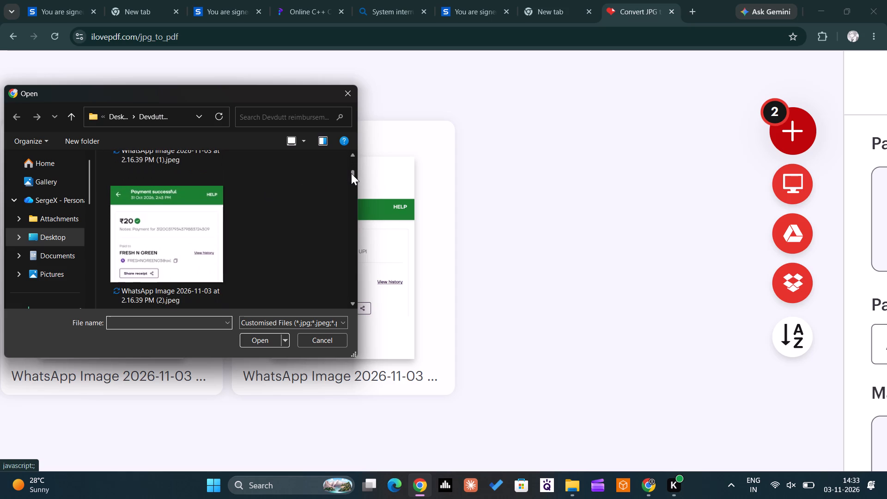
{"action": "left_click_drag", "start_coordinate": [351, 173], "coordinate": [351, 177]}
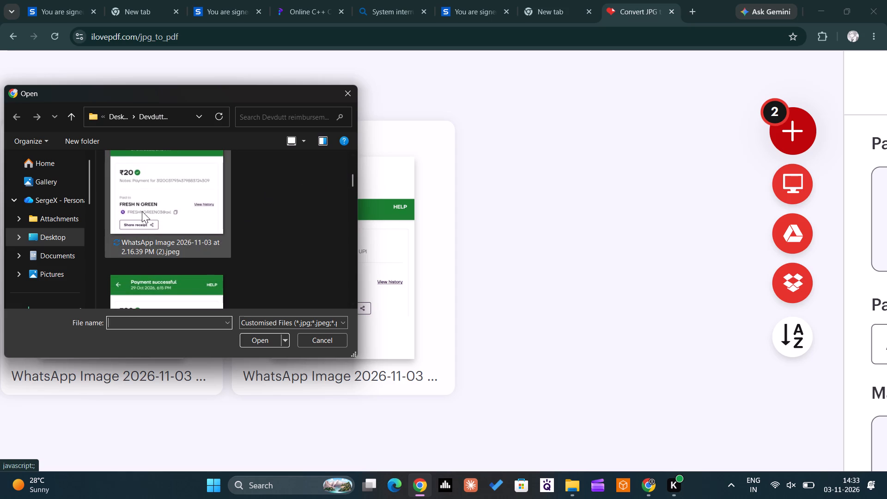
{"action": "double_click", "coordinate": [163, 201]}
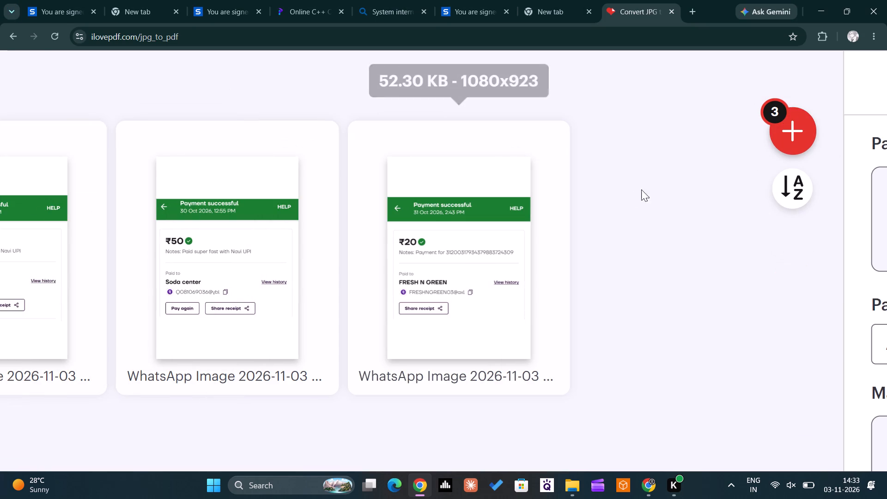
Add the ₹20 FRESH N GREEN receipt dated 31 Oct 2026, 6:26 PM, from the Devdutt reimbursement folder to the conversion list.
{"action": "left_click", "coordinate": [792, 131]}
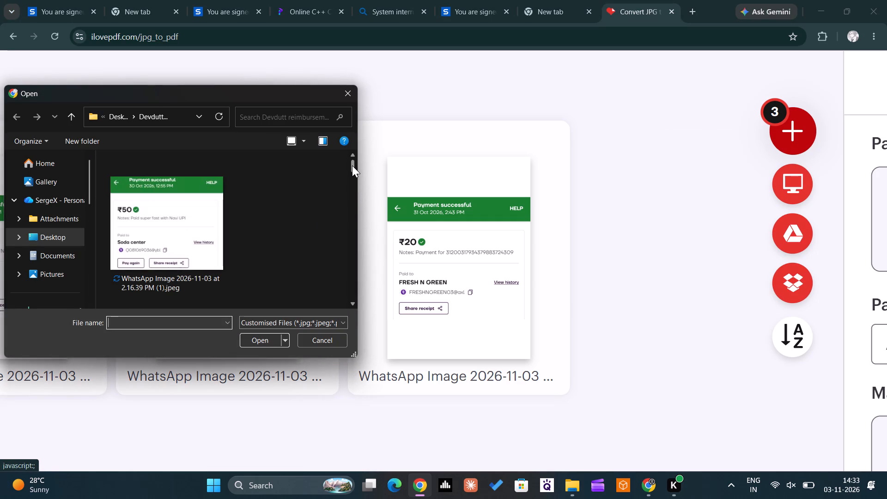
{"action": "left_click_drag", "start_coordinate": [352, 164], "coordinate": [350, 183]}
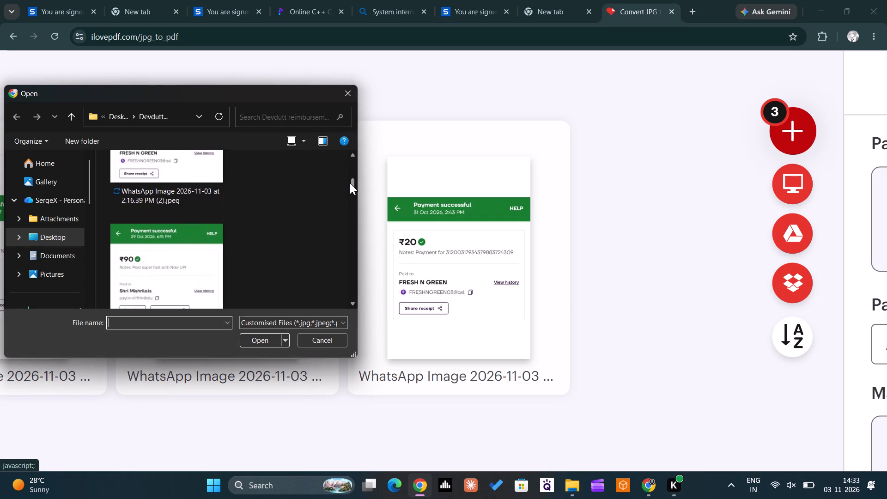
{"action": "left_click_drag", "start_coordinate": [350, 183], "coordinate": [350, 184]}
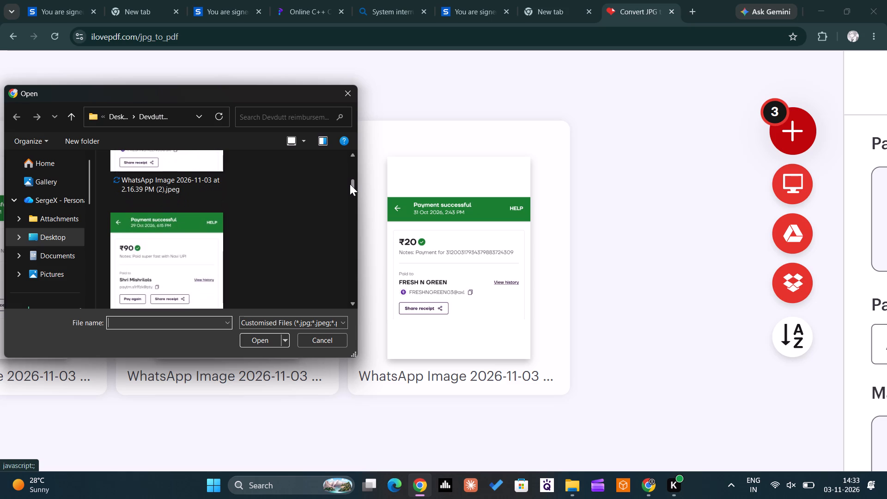
{"action": "left_click_drag", "start_coordinate": [350, 184], "coordinate": [349, 191]}
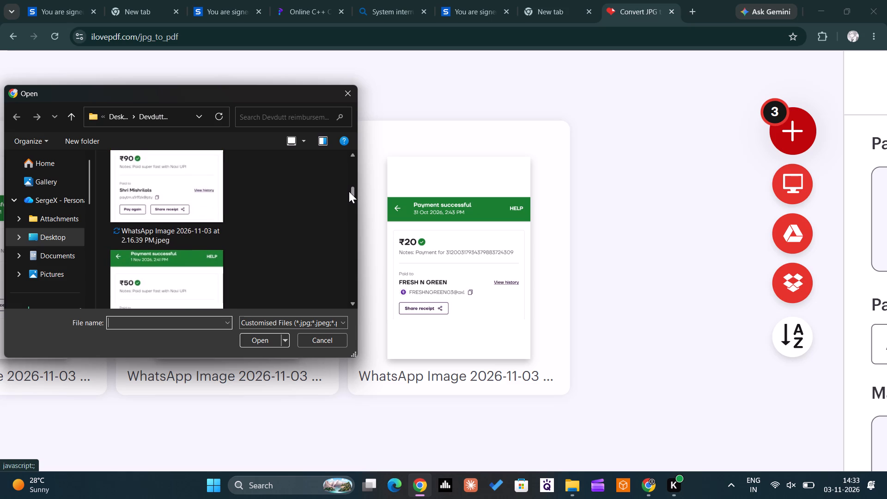
{"action": "left_click_drag", "start_coordinate": [349, 191], "coordinate": [347, 202]}
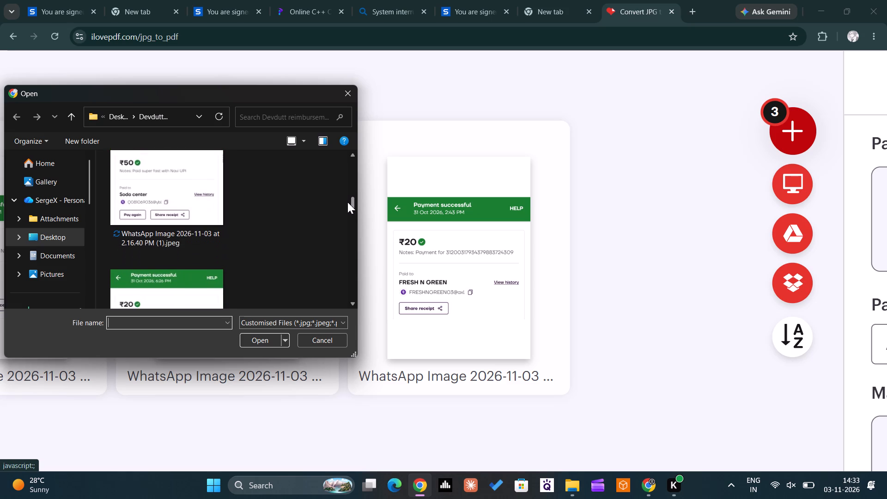
{"action": "left_click_drag", "start_coordinate": [347, 202], "coordinate": [347, 211]}
{"action": "double_click", "coordinate": [187, 213]}
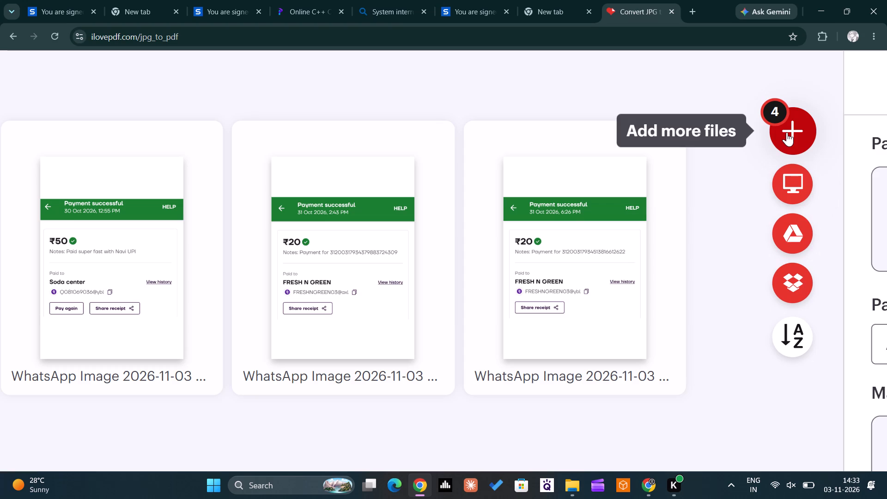
Add the ₹50 Soda center receipt dated 1 Nov 2026, 2:41 PM, after the two ₹20 FRESH N GREEN receipts.
{"action": "left_click", "coordinate": [787, 132]}
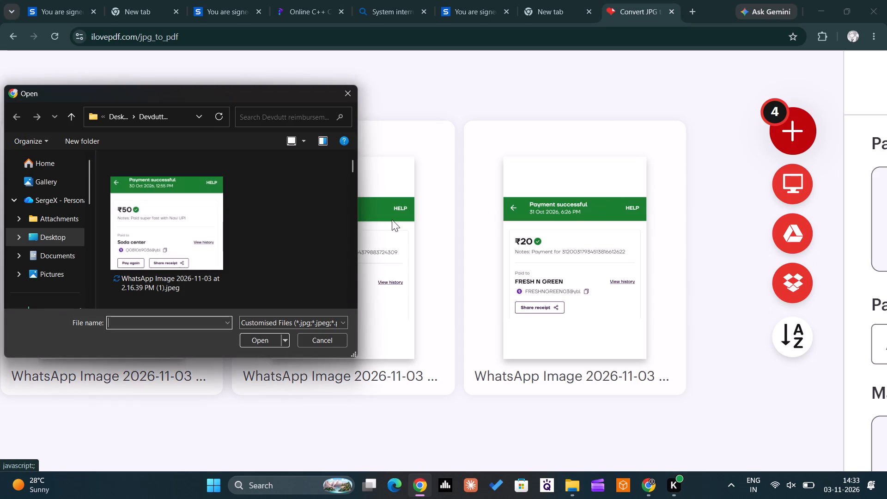
{"action": "left_click_drag", "start_coordinate": [348, 170], "coordinate": [348, 191]}
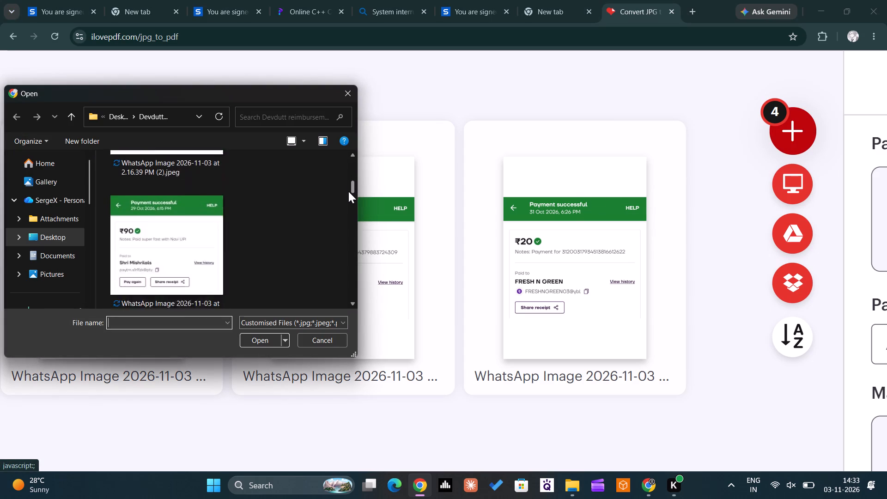
{"action": "left_click_drag", "start_coordinate": [348, 191], "coordinate": [346, 207]}
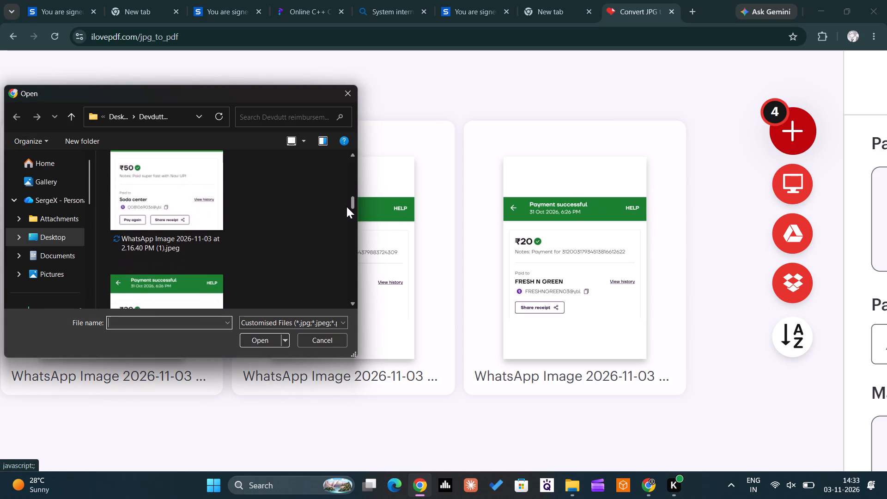
{"action": "left_click_drag", "start_coordinate": [346, 207], "coordinate": [345, 216]}
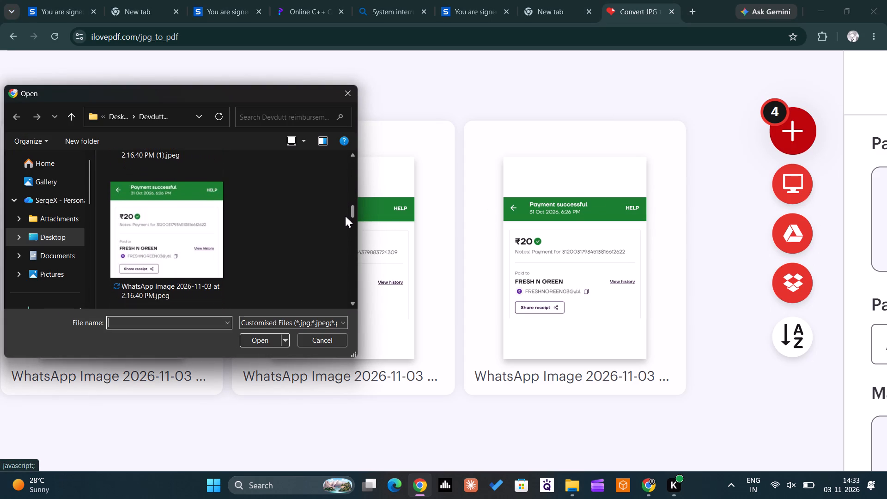
{"action": "left_click_drag", "start_coordinate": [345, 216], "coordinate": [345, 222]}
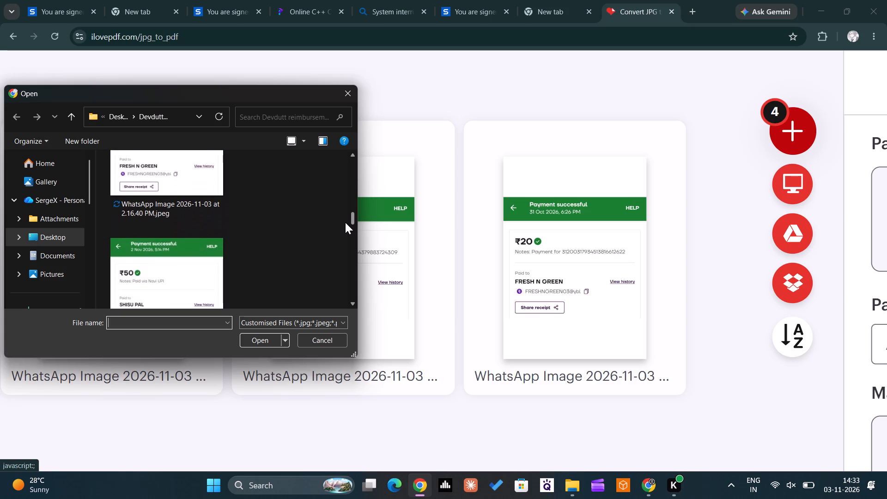
{"action": "left_click_drag", "start_coordinate": [345, 222], "coordinate": [346, 207]}
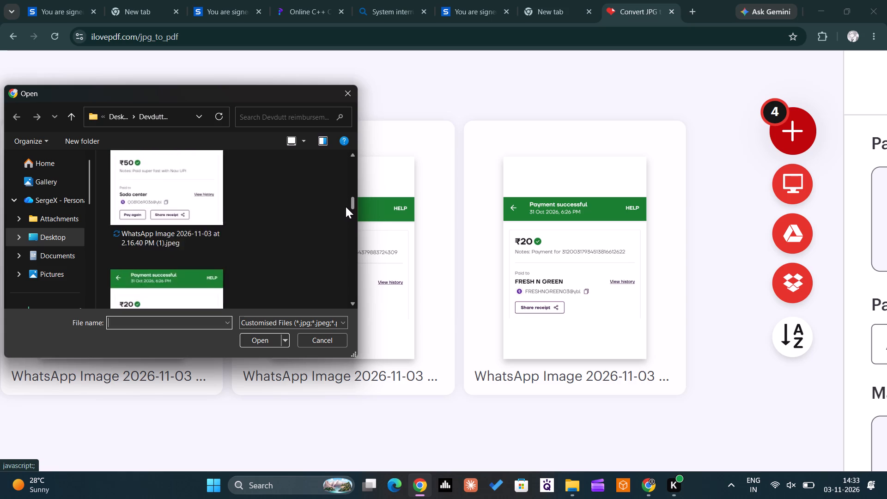
{"action": "left_click_drag", "start_coordinate": [346, 207], "coordinate": [346, 199]}
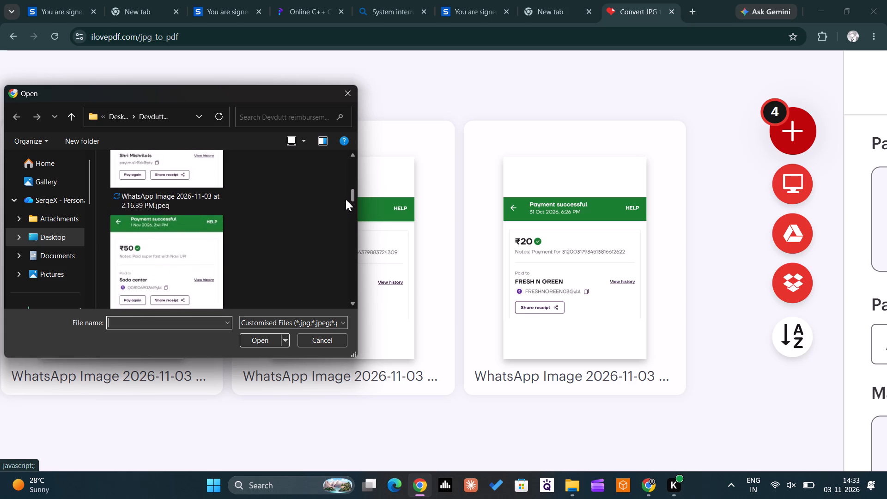
{"action": "double_click", "coordinate": [188, 256]}
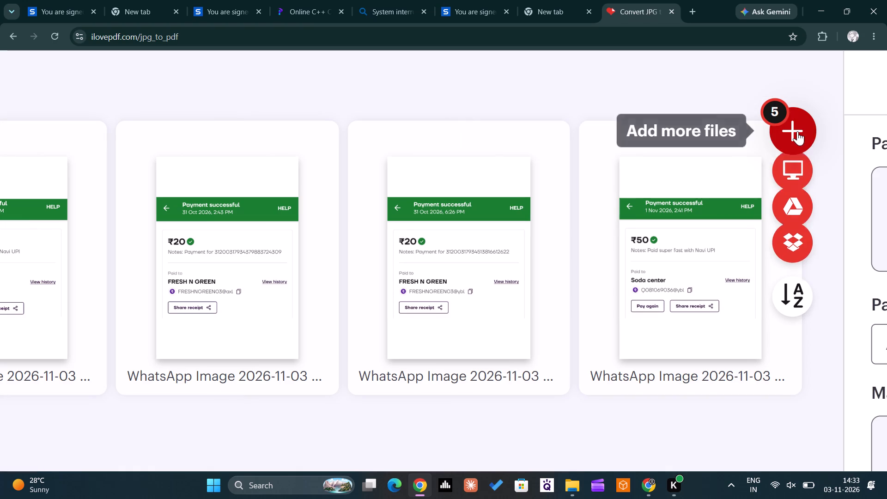
Add the ₹50 receipt dated 2 Nov 2026, 5:14 PM, after the 1 Nov Soda center receipt.
{"action": "left_click", "coordinate": [797, 131]}
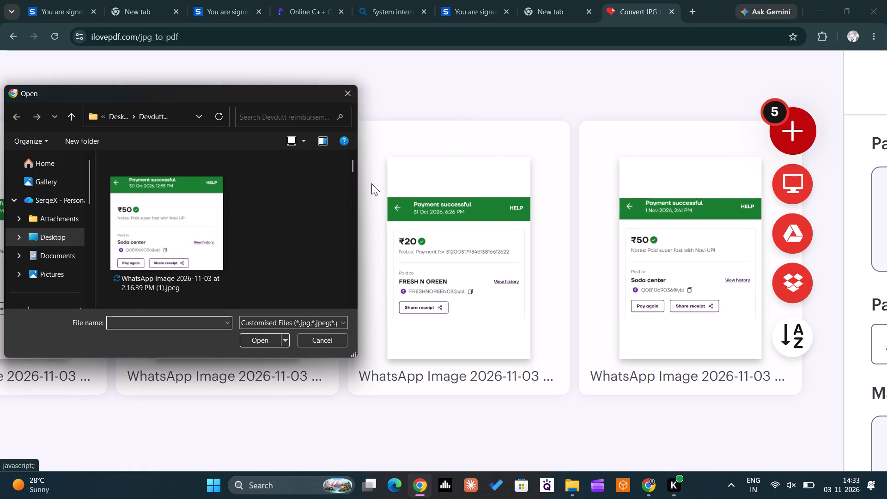
{"action": "left_click_drag", "start_coordinate": [354, 169], "coordinate": [351, 196]}
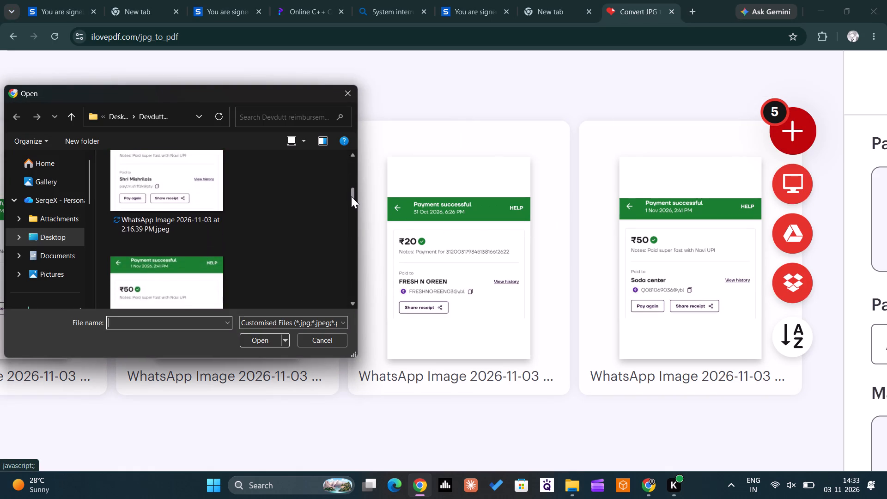
{"action": "left_click_drag", "start_coordinate": [351, 196], "coordinate": [351, 195]}
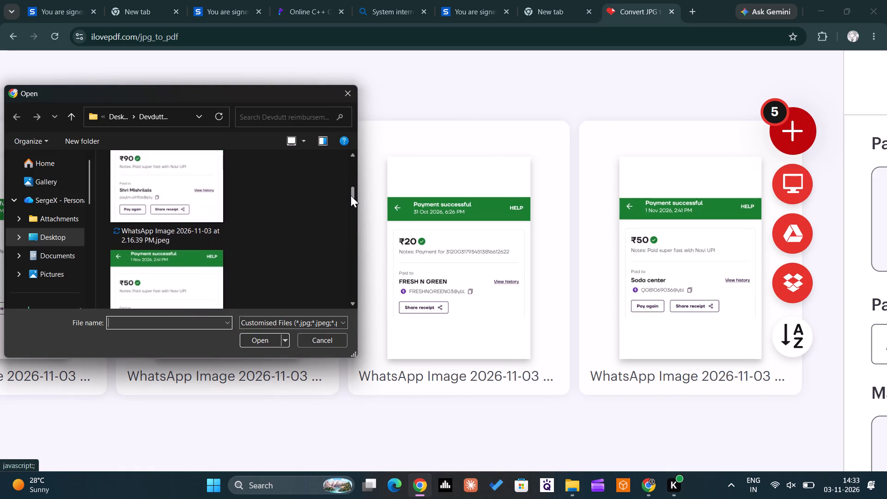
{"action": "left_click_drag", "start_coordinate": [351, 195], "coordinate": [351, 202]}
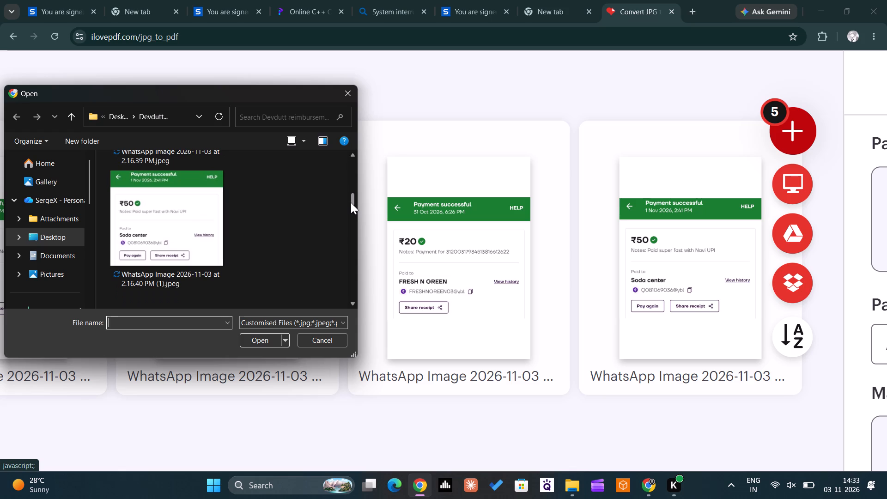
{"action": "left_click_drag", "start_coordinate": [351, 202], "coordinate": [350, 218]}
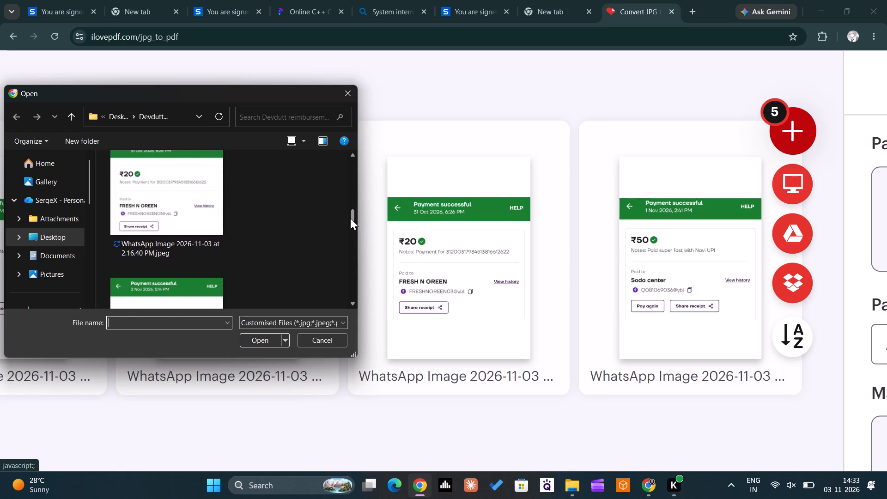
{"action": "left_click_drag", "start_coordinate": [350, 218], "coordinate": [350, 222]}
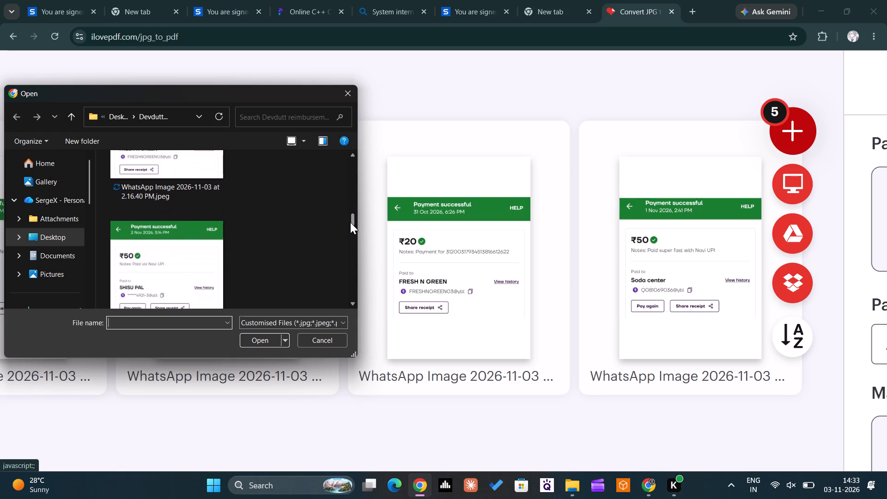
{"action": "left_click_drag", "start_coordinate": [350, 222], "coordinate": [350, 235]}
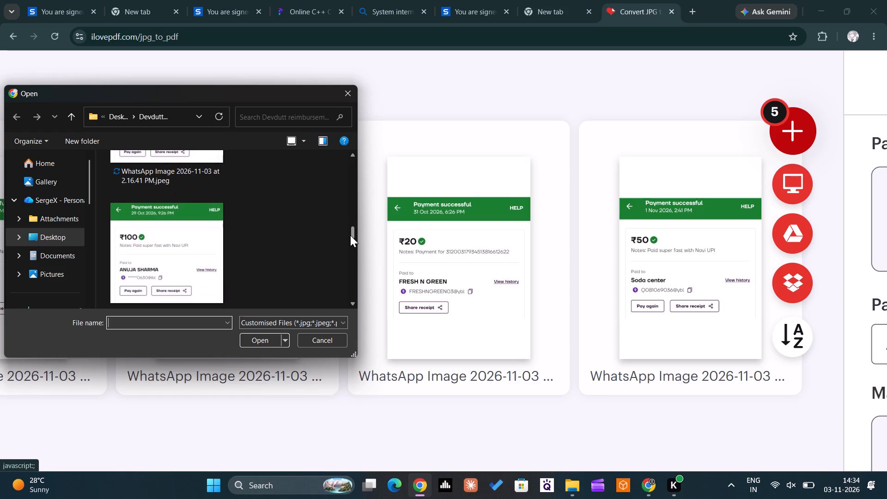
{"action": "left_click_drag", "start_coordinate": [350, 235], "coordinate": [349, 225]}
{"action": "double_click", "coordinate": [188, 237]}
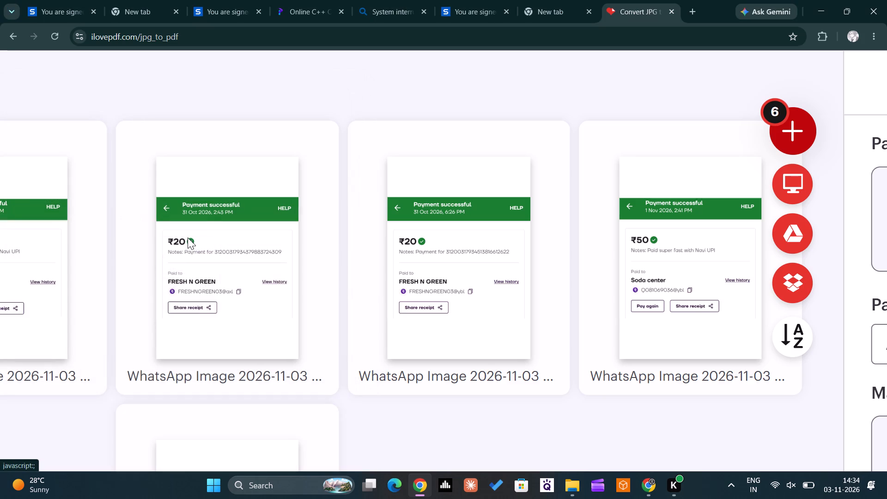
Look over the loaded receipts in the conversion list and check their dates and order.
{"action": "scroll", "coordinate": [313, 362], "scroll_direction": "down", "scroll_amount": 2}
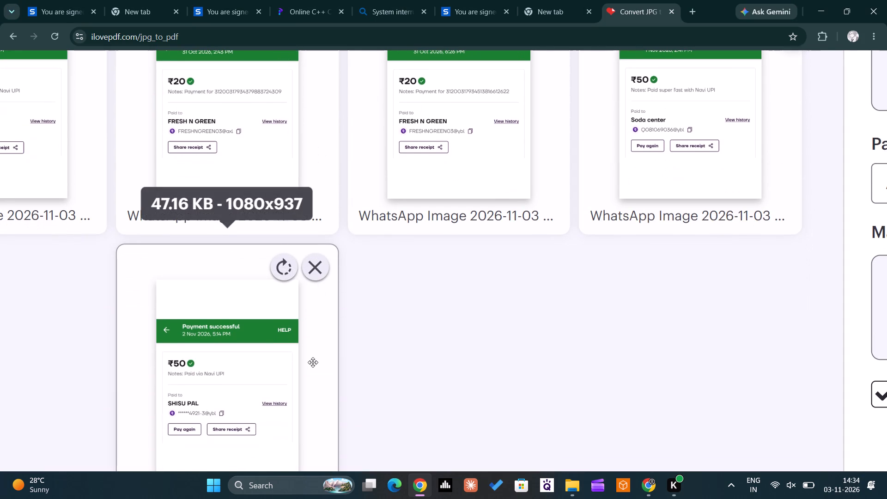
{"action": "scroll", "coordinate": [313, 362], "scroll_direction": "down", "scroll_amount": 1}
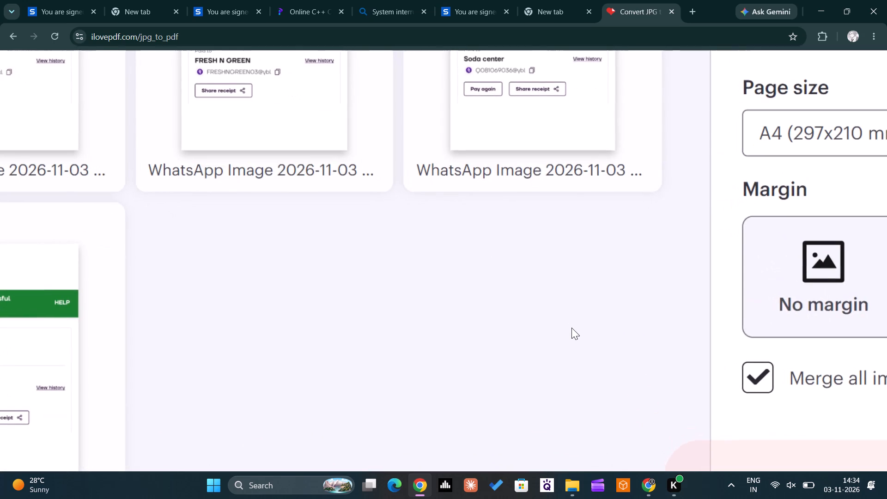
{"action": "scroll", "coordinate": [571, 328], "scroll_direction": "up", "scroll_amount": 3}
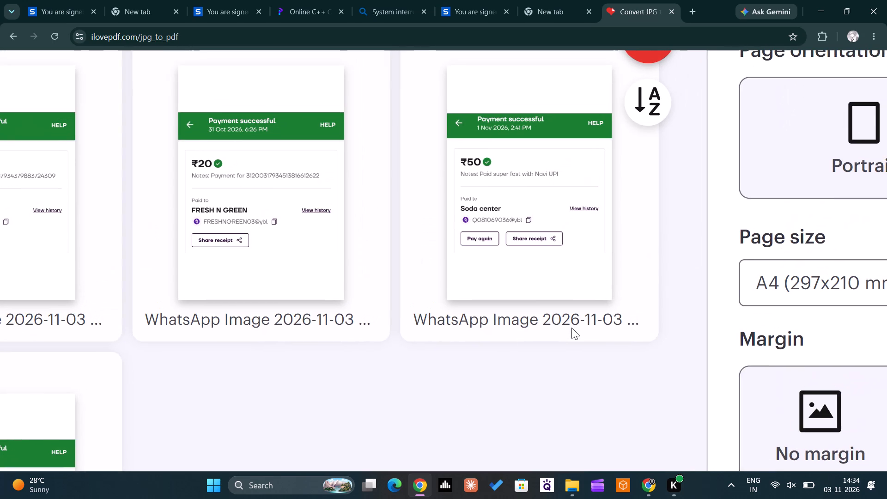
{"action": "scroll", "coordinate": [571, 328], "scroll_direction": "up", "scroll_amount": 1}
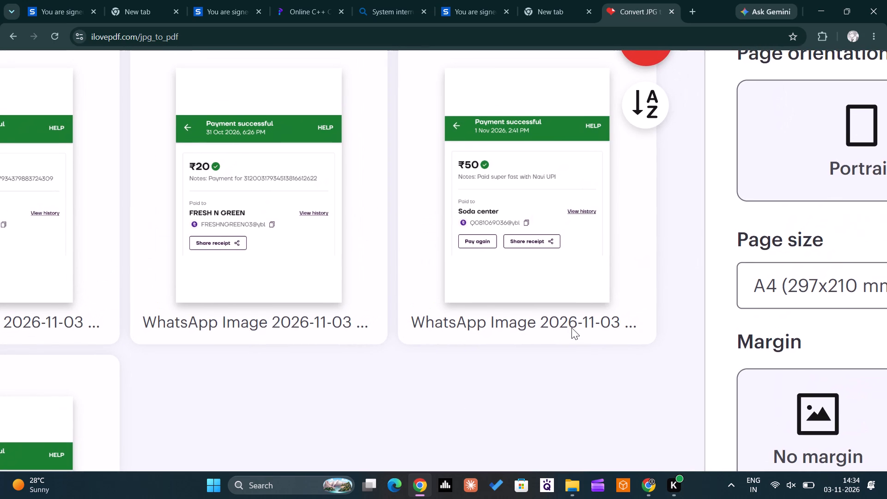
{"action": "scroll", "coordinate": [571, 328], "scroll_direction": "up", "scroll_amount": 2}
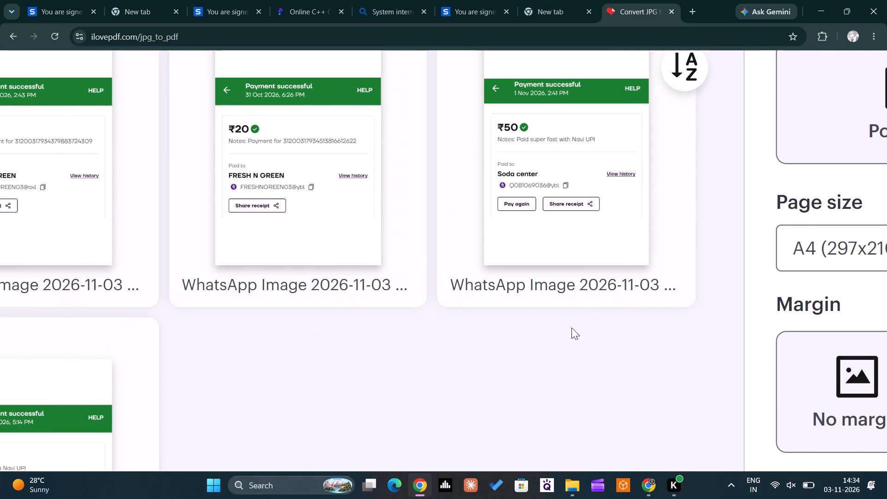
{"action": "scroll", "coordinate": [571, 328], "scroll_direction": "up", "scroll_amount": 1}
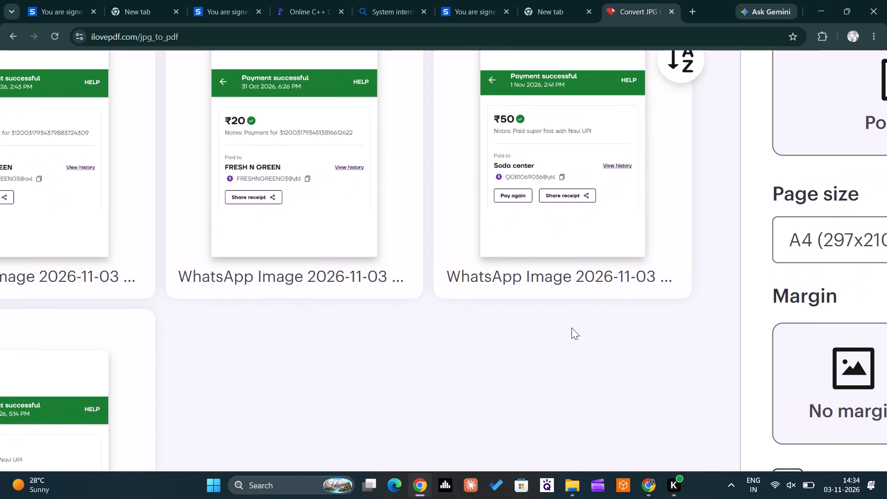
{"action": "scroll", "coordinate": [571, 328], "scroll_direction": "up", "scroll_amount": 1}
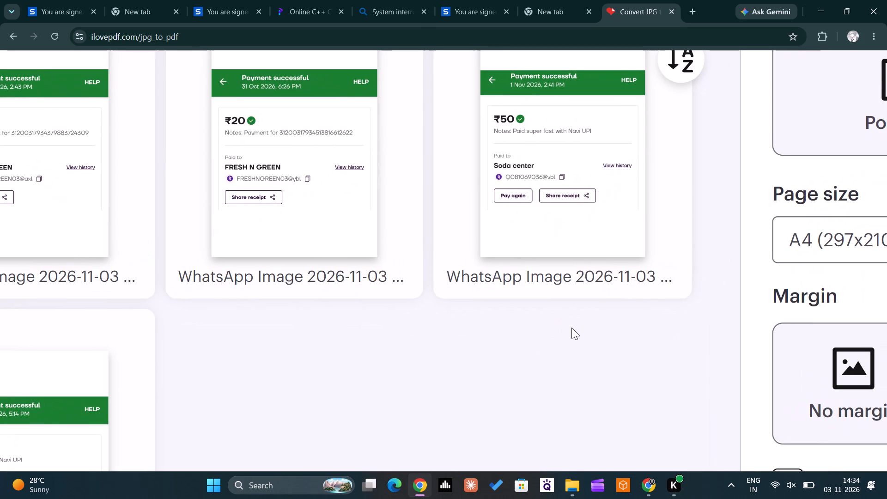
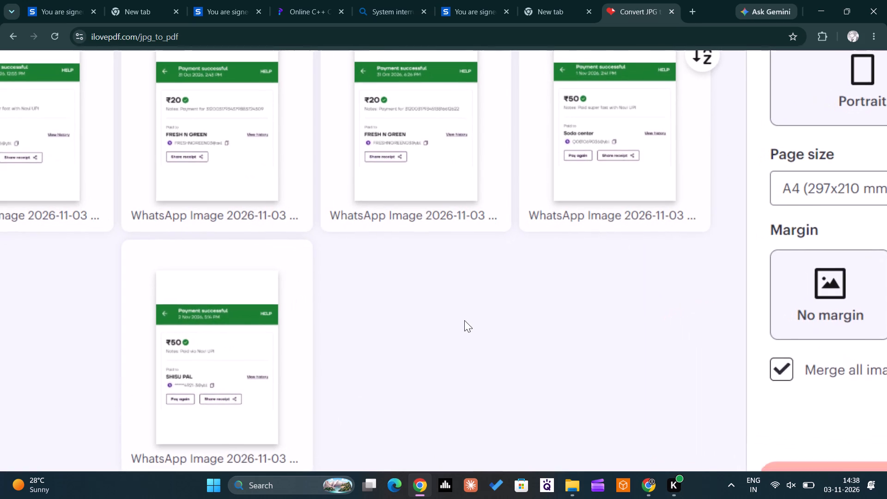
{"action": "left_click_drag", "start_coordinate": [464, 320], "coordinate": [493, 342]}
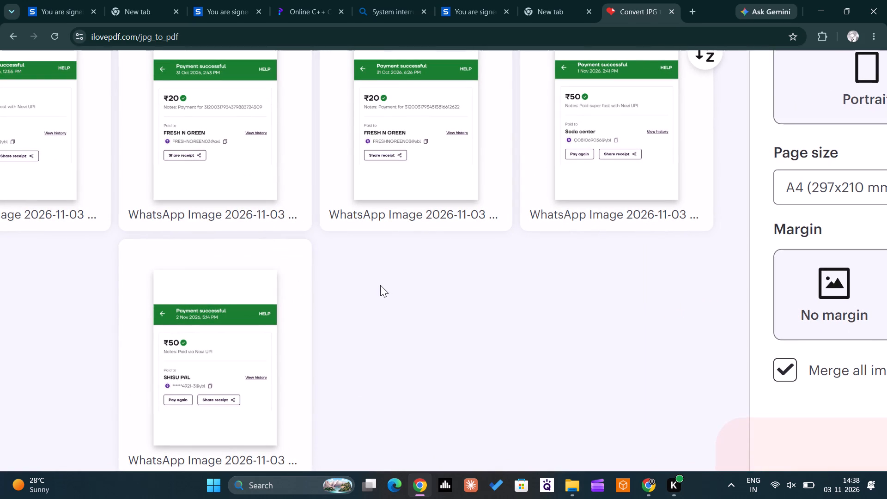
Convert the loaded payment receipts into one merged PDF, in portrait A4 with no margin.
{"action": "left_click_drag", "start_coordinate": [380, 285], "coordinate": [445, 320]}
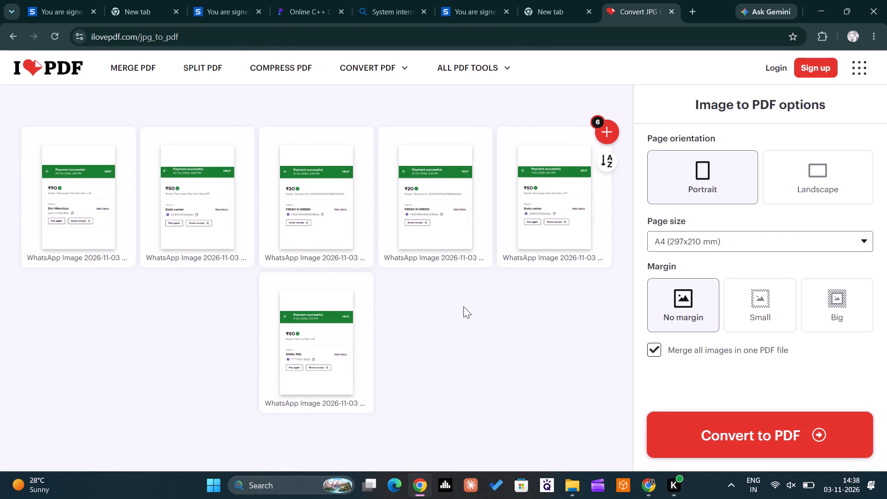
{"action": "left_click", "coordinate": [718, 443]}
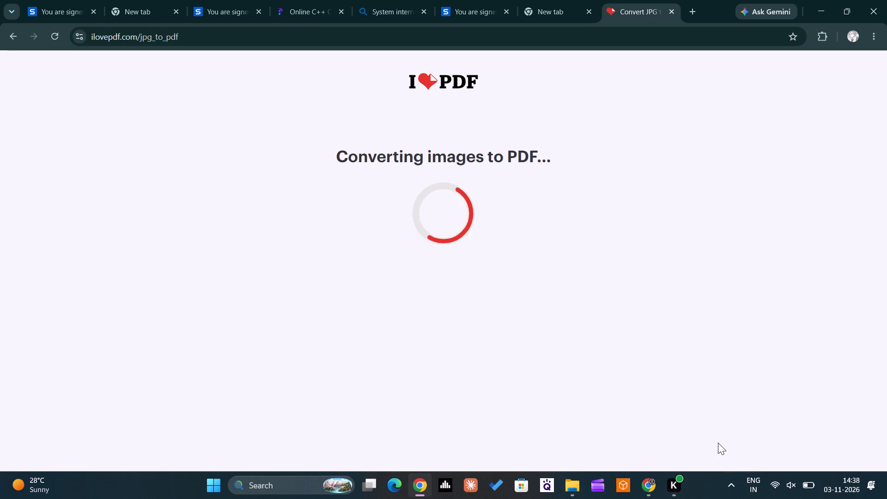
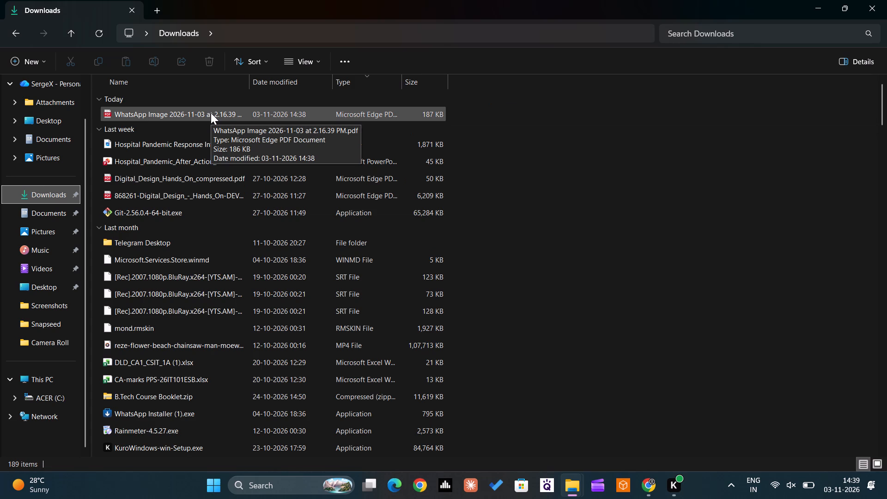
Select the newly created PDF "WhatsApp Image 2026-11-03 at 2.16.39 PM" in the Downloads folder.
{"action": "left_click", "coordinate": [211, 113]}
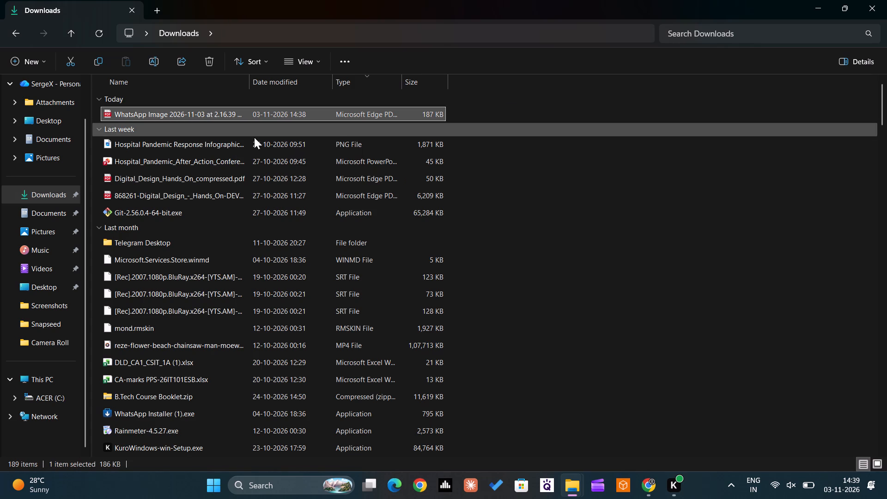
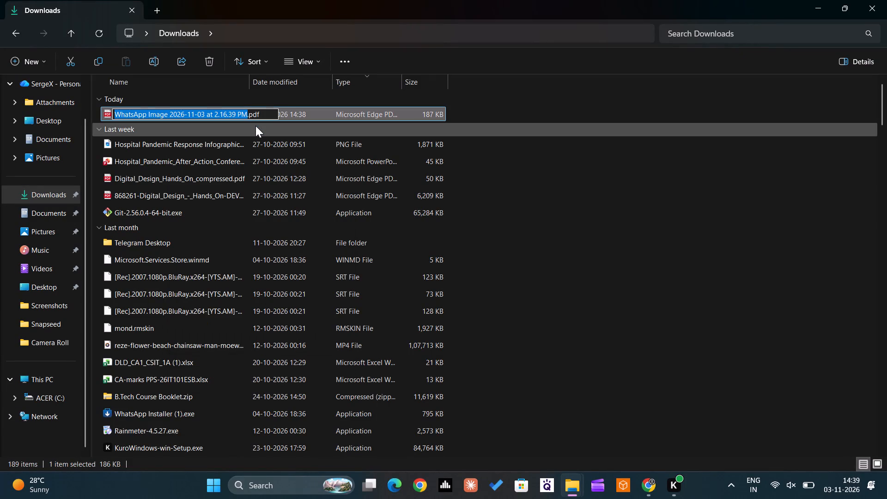
Rename today's WhatsApp Image PDF in Downloads, clearing its existing name while keeping the .pdf extension.
{"action": "key", "text": "BackSpace"}
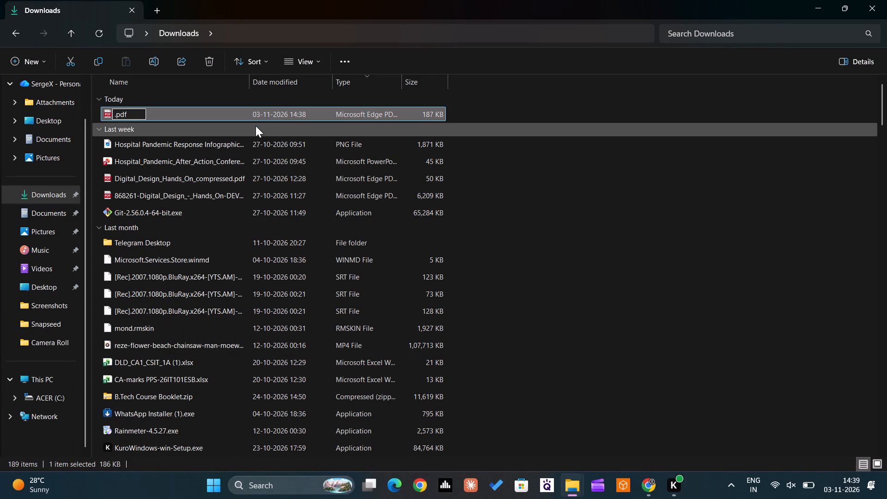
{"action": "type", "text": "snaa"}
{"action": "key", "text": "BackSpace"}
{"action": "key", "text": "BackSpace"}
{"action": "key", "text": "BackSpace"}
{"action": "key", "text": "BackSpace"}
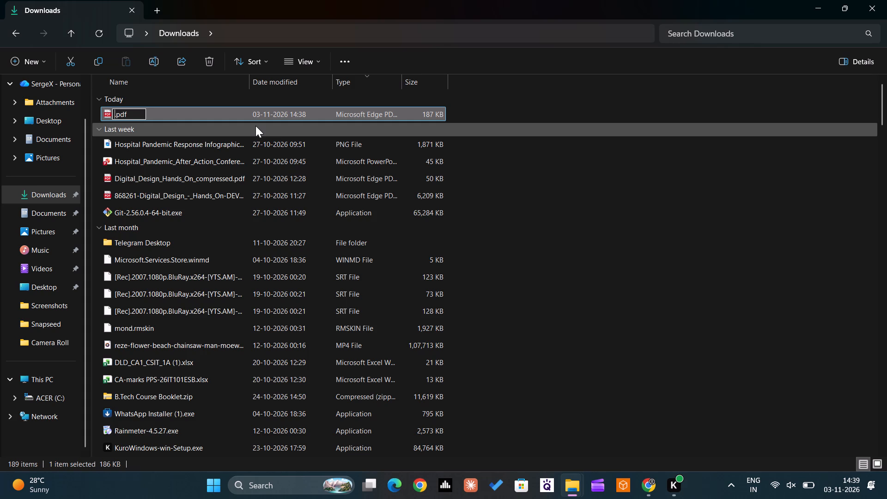
Rename today's 187 KB PDF in the Downloads folder, starting the new name with "devdutt" and keeping the .pdf extension.
{"action": "type", "text": "devdutt"}
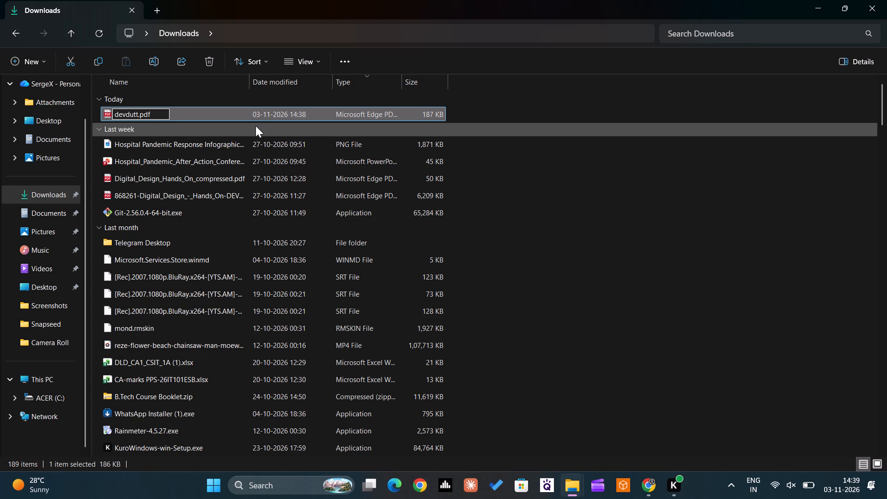
{"action": "key", "text": "space"}
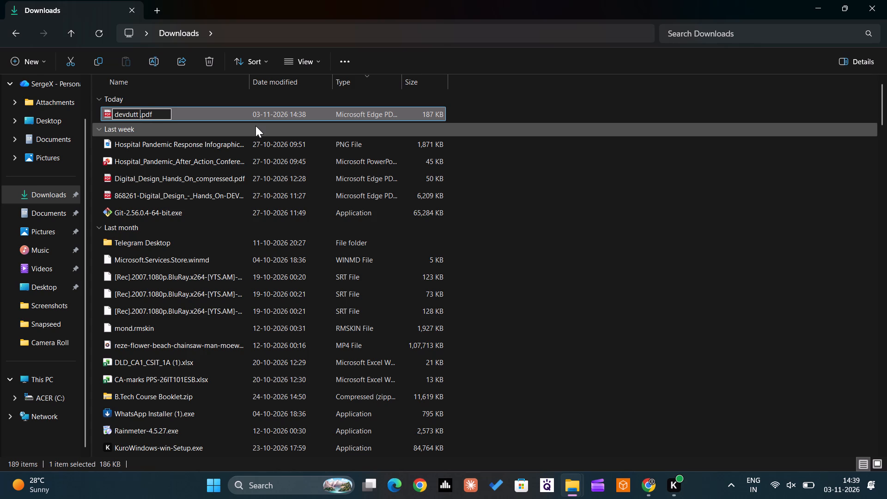
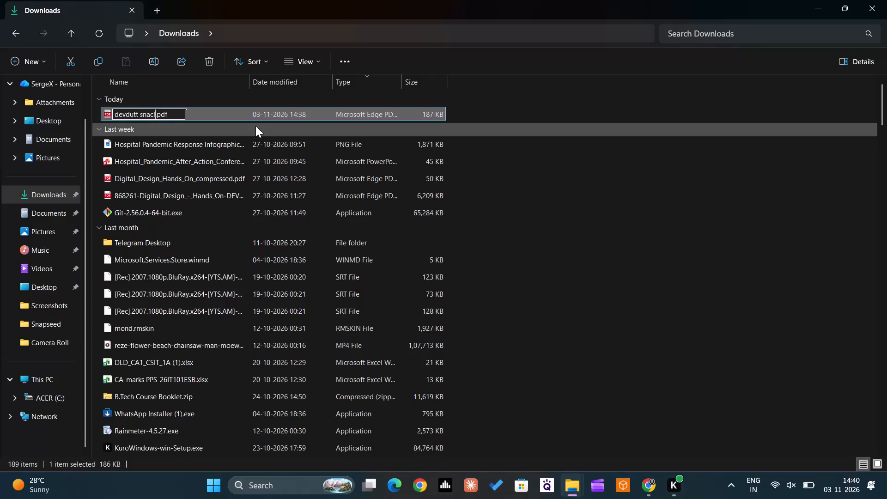
Finish renaming today's PDF in the Downloads folder as "devdutt snacks.pdf".
{"action": "key", "text": "BackSpace"}
{"action": "type", "text": "ks"}
{"action": "key", "text": "Return"}
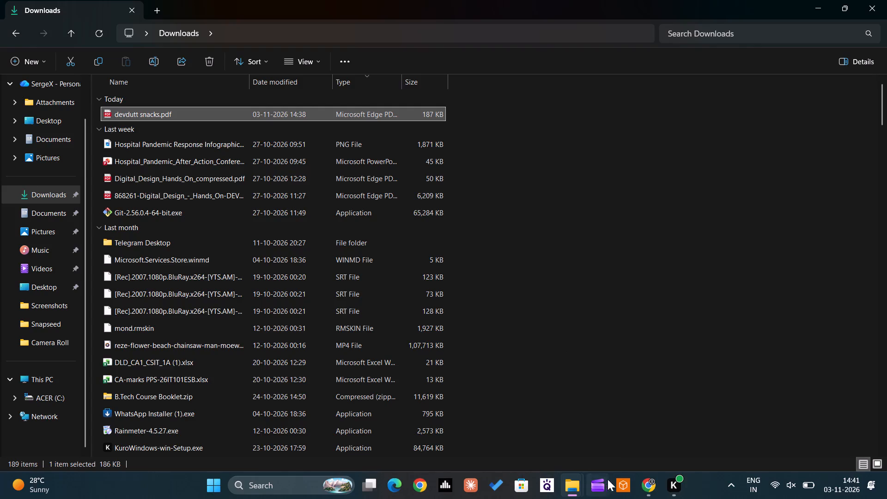
Switch to the Chrome window with the KIET internet sign-in pages and close it.
{"action": "left_click", "coordinate": [645, 486]}
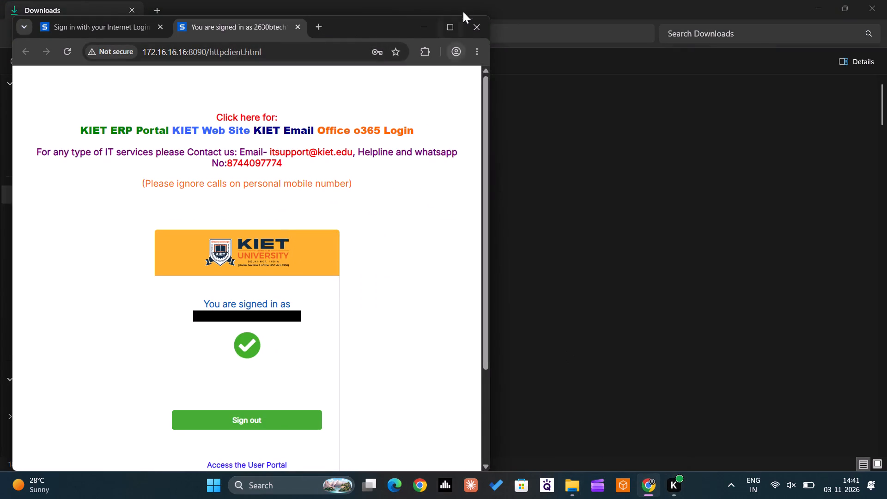
{"action": "left_click", "coordinate": [473, 22]}
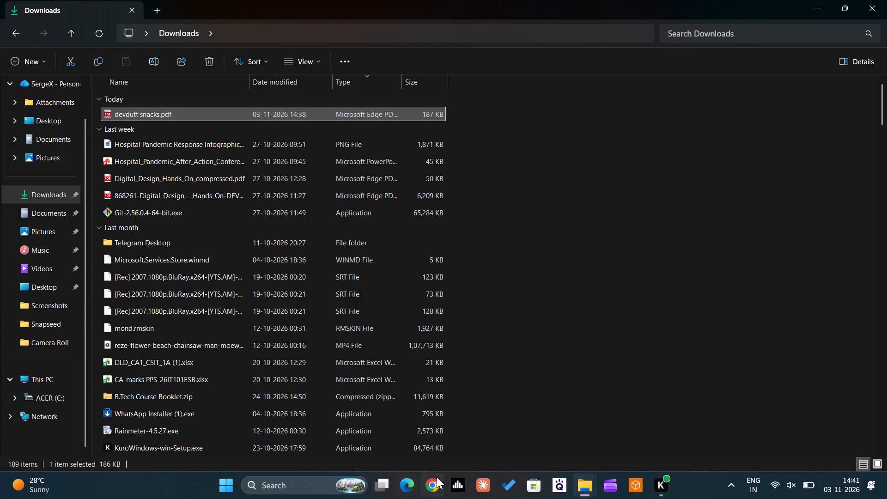
Launch Chrome with the Sergex profile and start a Google search from the new tab page.
{"action": "left_click", "coordinate": [431, 486]}
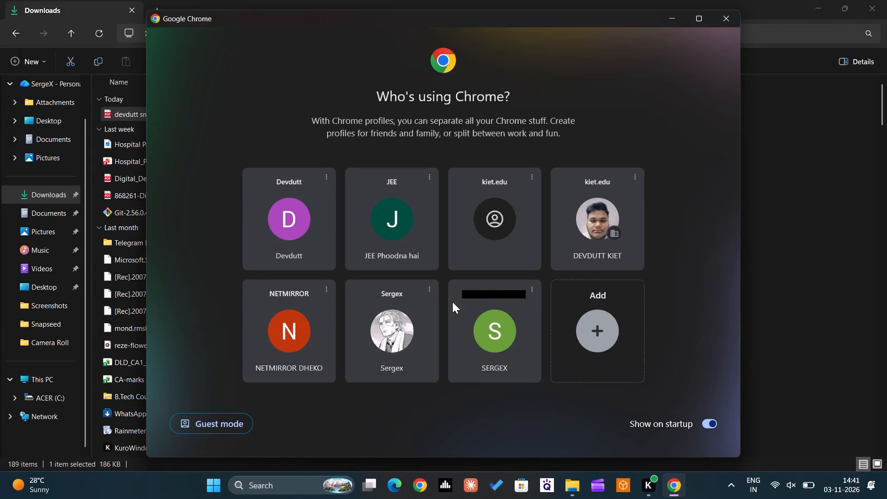
{"action": "left_click", "coordinate": [398, 333]}
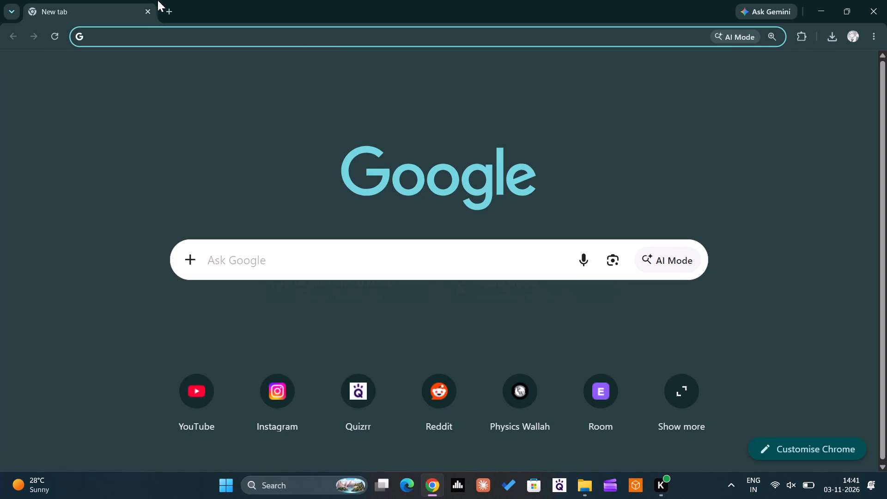
{"action": "left_click", "coordinate": [284, 274]}
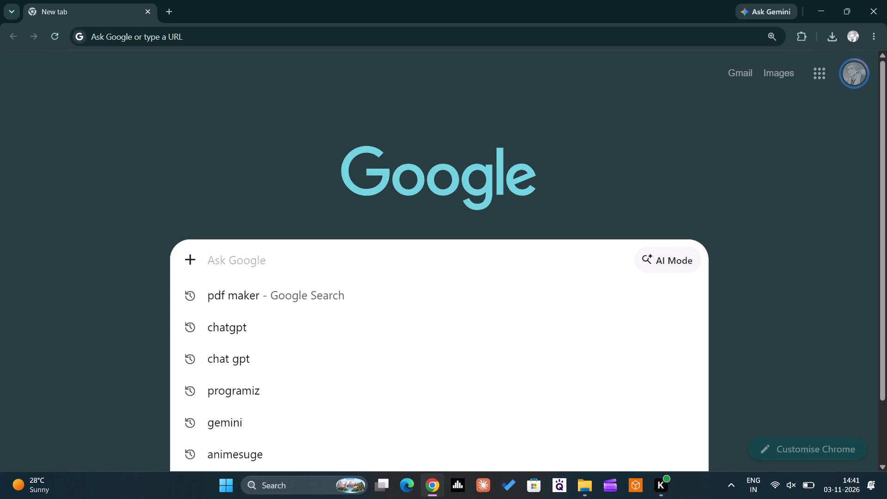
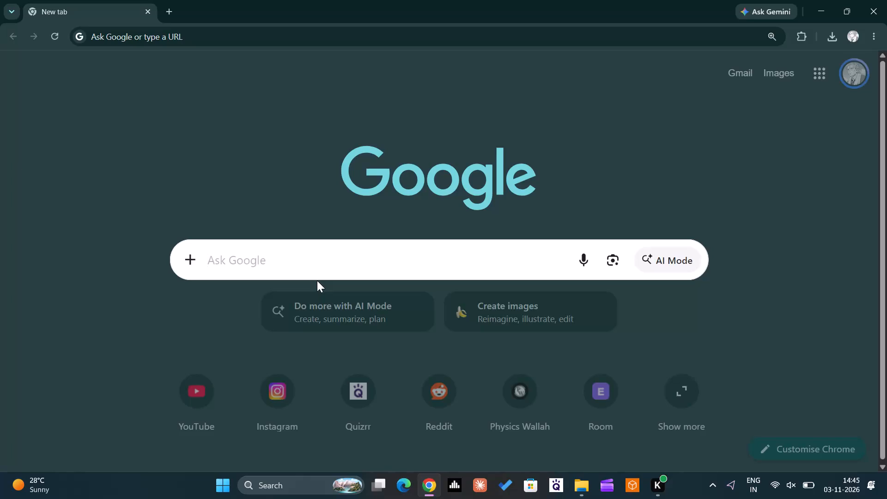
Search Google for "pdfmaker" from the new tab page.
{"action": "left_click", "coordinate": [267, 250]}
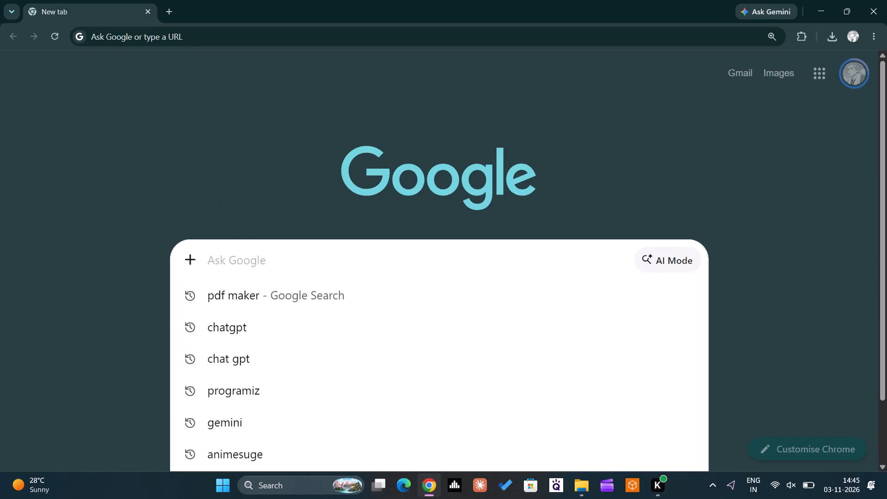
{"action": "type", "text": "p-"}
{"action": "key", "text": "BackSpace"}
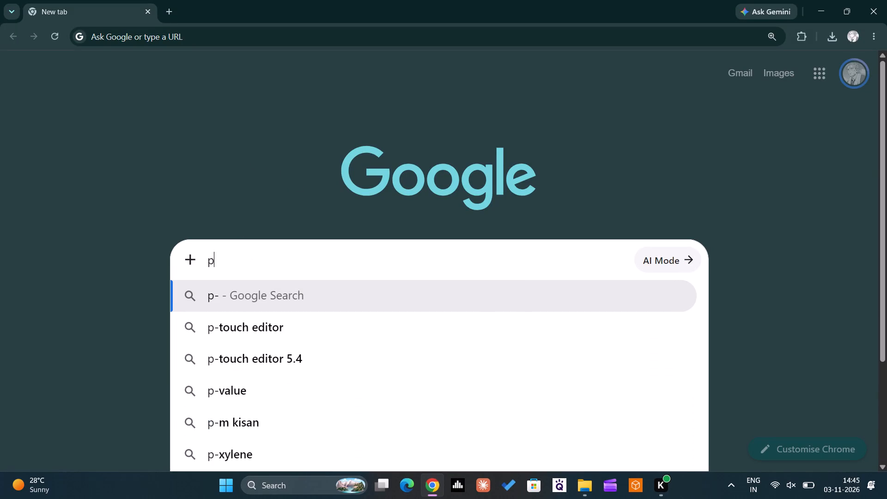
{"action": "type", "text": "dfmake r"}
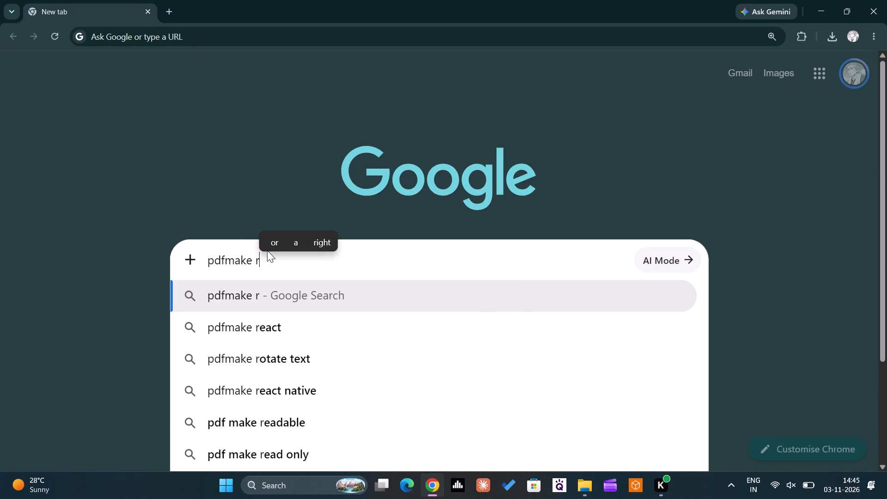
{"action": "key", "text": "BackSpace"}
{"action": "key", "text": "BackSpace"}
{"action": "key", "text": "r"}
{"action": "key", "text": "Return"}
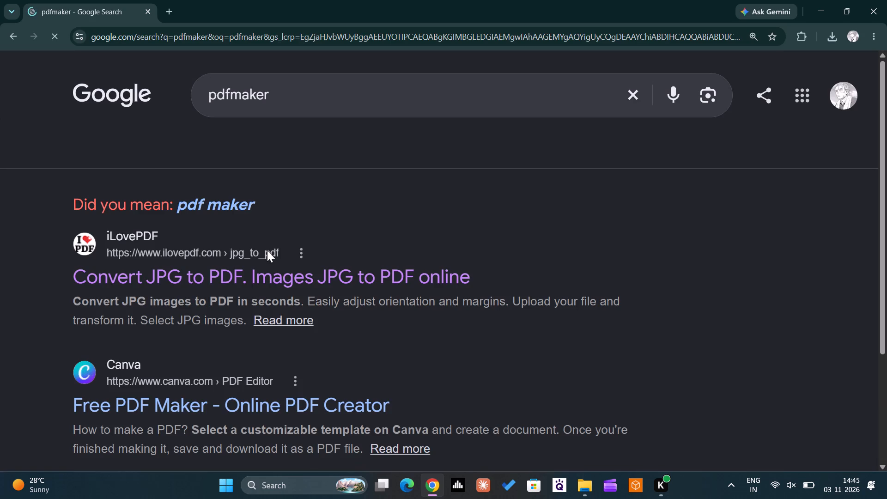
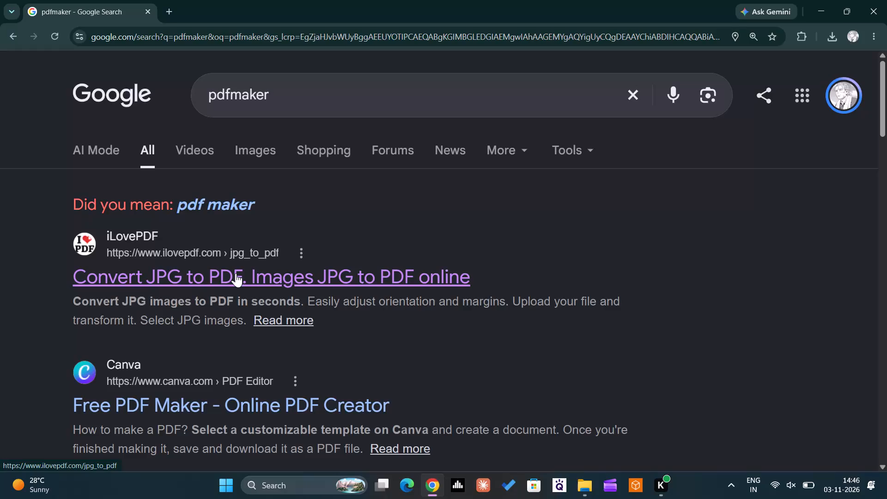
Open iLovePDF's JPG to PDF converter from the search results and start selecting images to upload.
{"action": "left_click", "coordinate": [240, 271]}
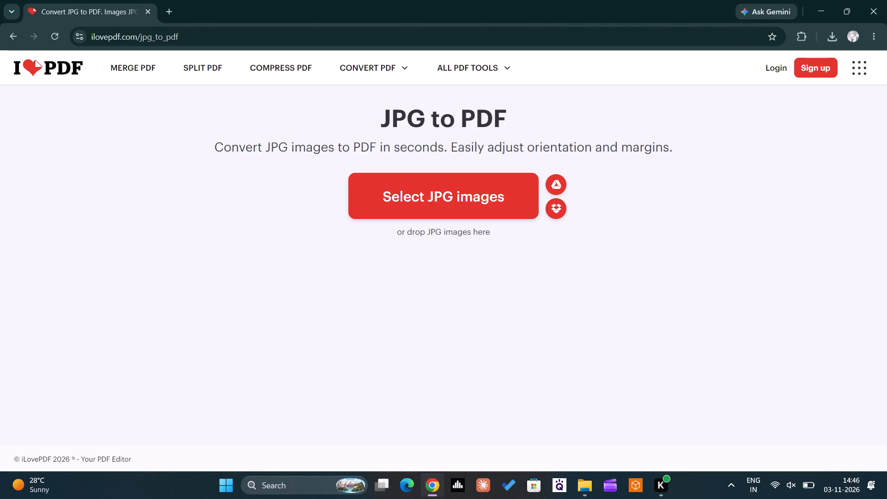
{"action": "left_click", "coordinate": [445, 202]}
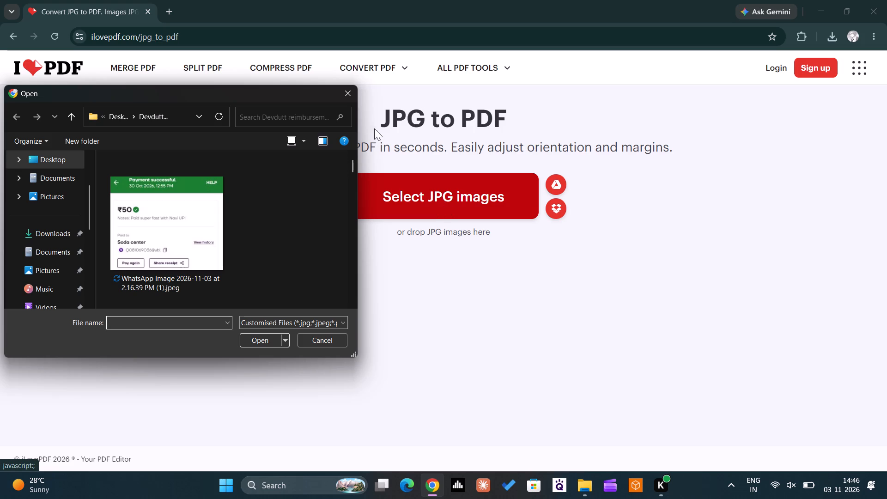
Look through the payment screenshots in the Devdutt reimbursement folder, checking their dates and amounts.
{"action": "scroll", "coordinate": [183, 243], "scroll_direction": "up", "scroll_amount": 7}
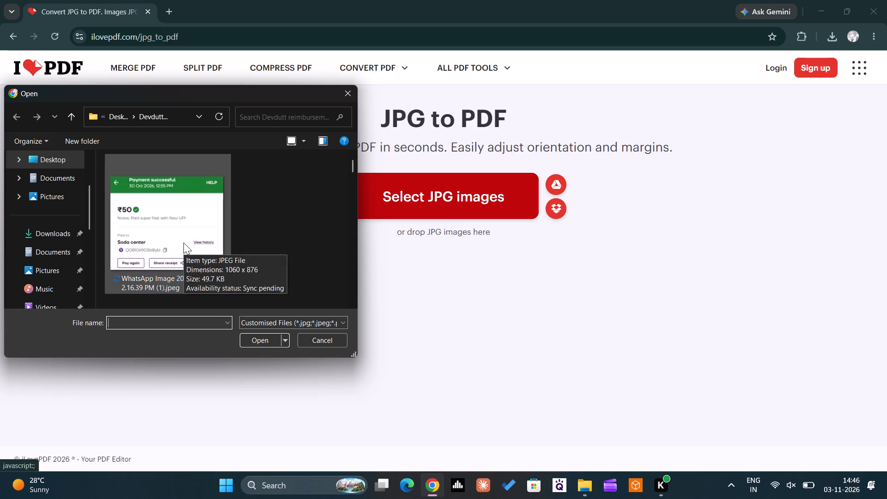
{"action": "scroll", "coordinate": [183, 243], "scroll_direction": "down", "scroll_amount": 2}
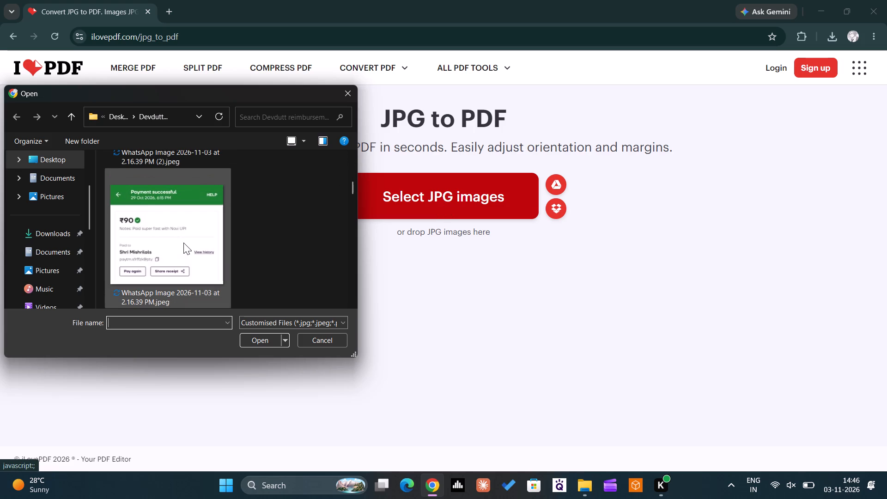
{"action": "scroll", "coordinate": [183, 243], "scroll_direction": "down", "scroll_amount": 20}
{"action": "scroll", "coordinate": [183, 243], "scroll_direction": "down", "scroll_amount": 1}
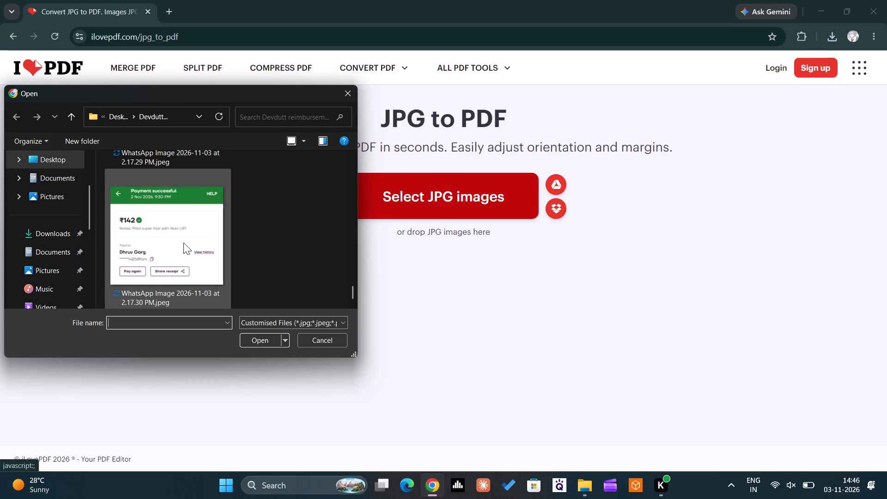
{"action": "scroll", "coordinate": [183, 243], "scroll_direction": "up", "scroll_amount": 1}
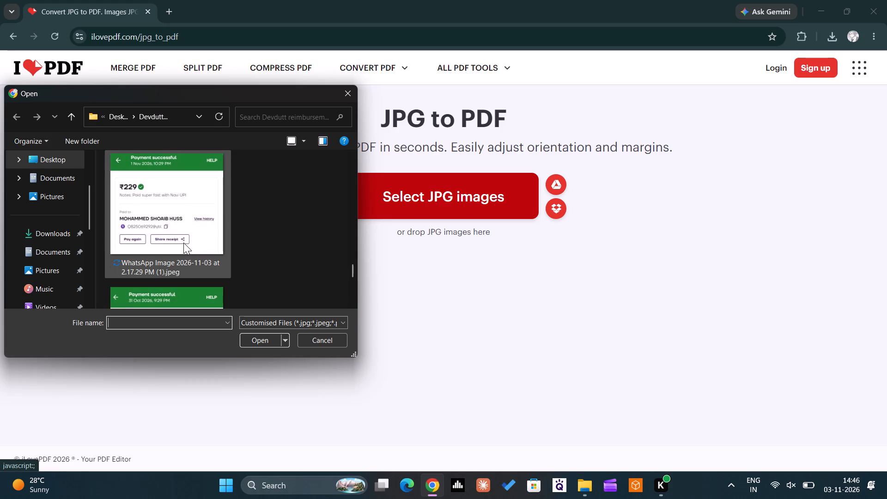
{"action": "scroll", "coordinate": [183, 243], "scroll_direction": "up", "scroll_amount": 2}
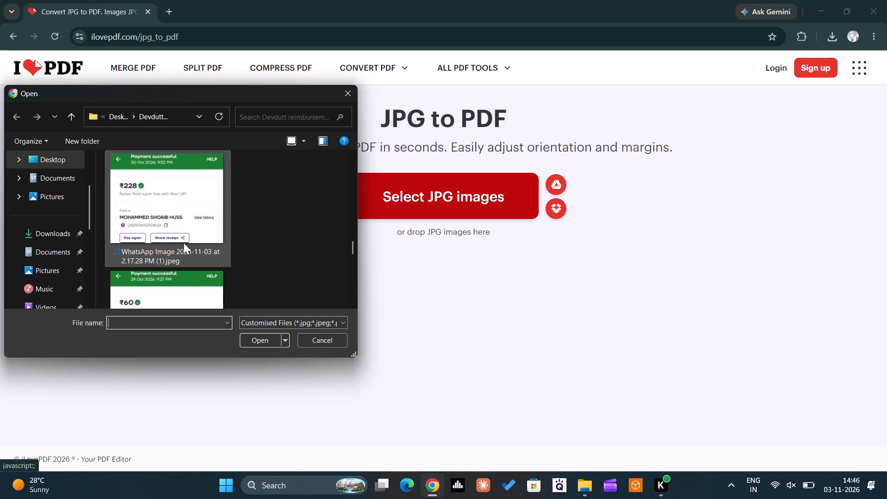
{"action": "scroll", "coordinate": [183, 243], "scroll_direction": "up", "scroll_amount": 5}
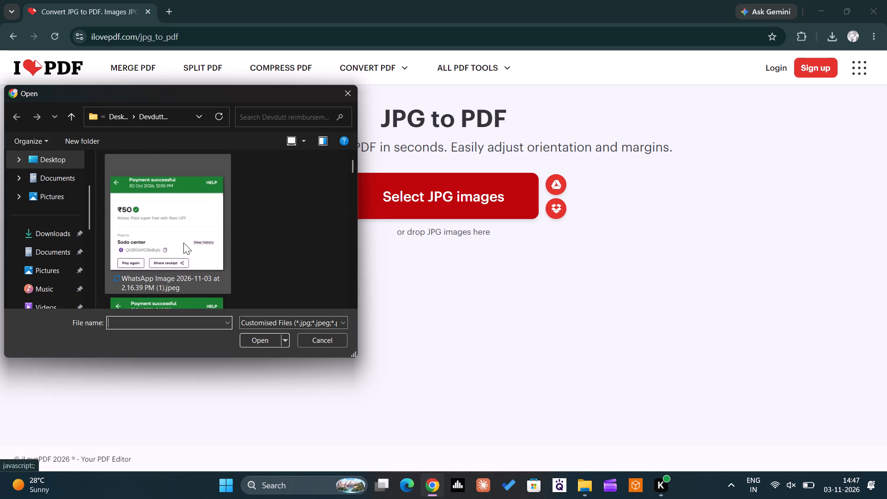
{"action": "scroll", "coordinate": [183, 243], "scroll_direction": "down", "scroll_amount": 2}
{"action": "scroll", "coordinate": [183, 243], "scroll_direction": "up", "scroll_amount": 6}
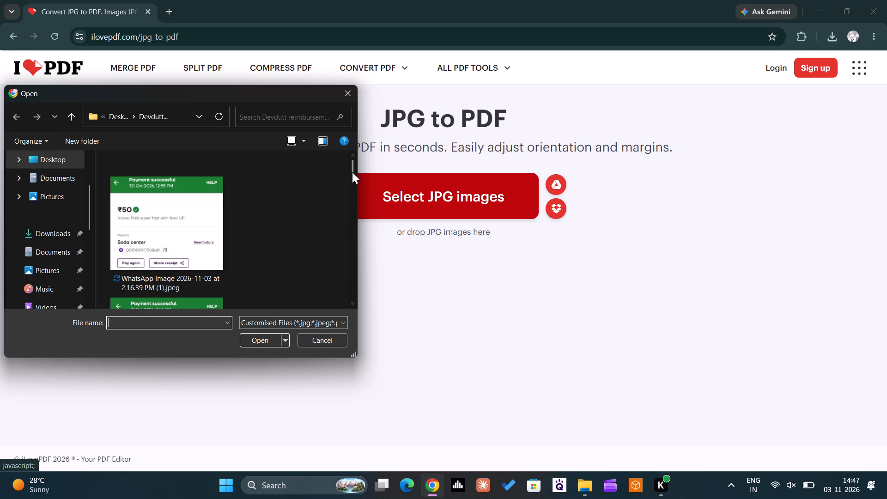
{"action": "left_click_drag", "start_coordinate": [352, 165], "coordinate": [352, 182]}
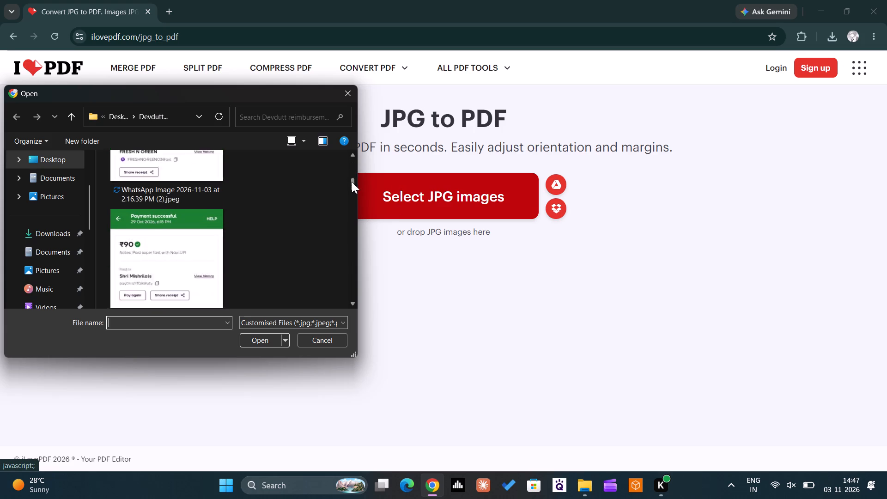
{"action": "left_click_drag", "start_coordinate": [352, 182], "coordinate": [352, 177]}
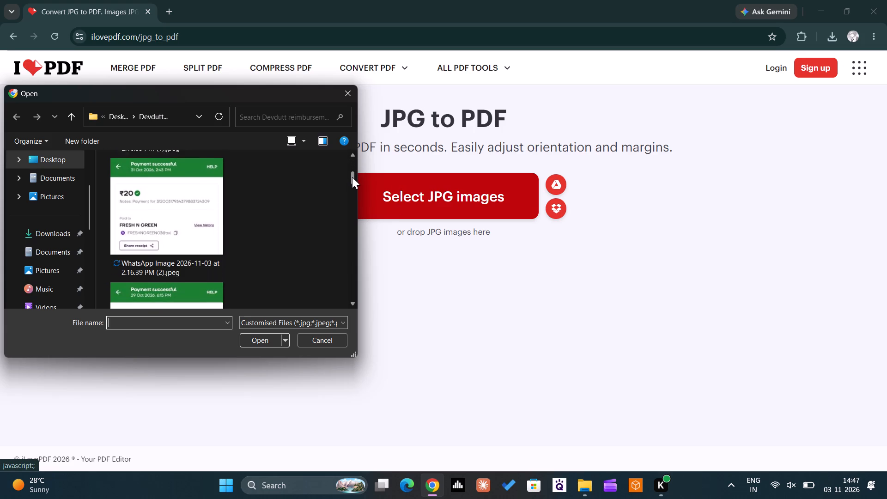
{"action": "left_click_drag", "start_coordinate": [352, 177], "coordinate": [352, 186]}
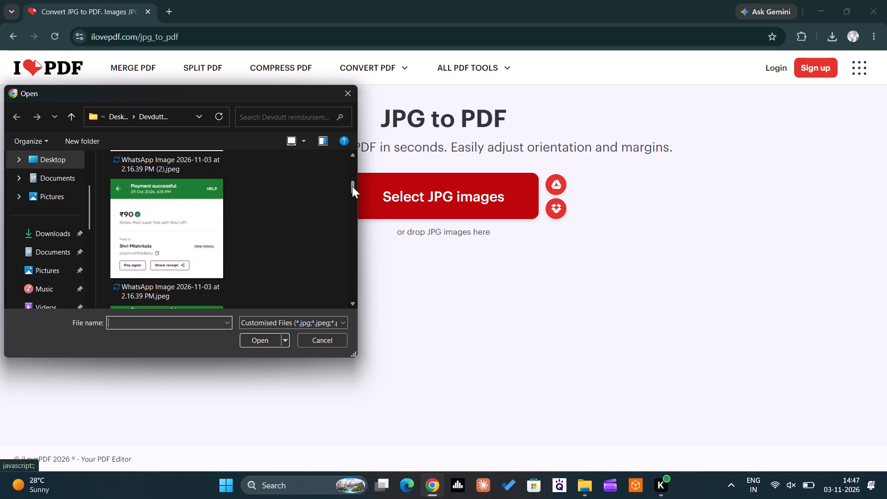
{"action": "left_click_drag", "start_coordinate": [352, 186], "coordinate": [352, 187]}
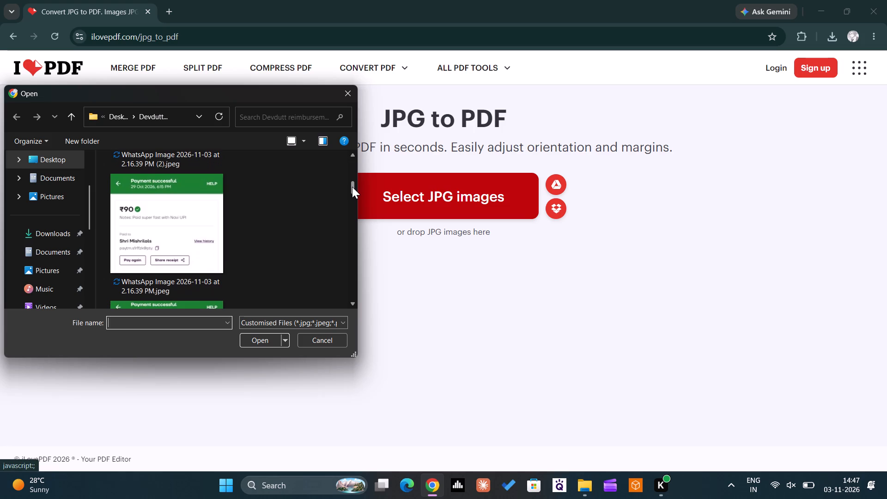
{"action": "left_click_drag", "start_coordinate": [352, 187], "coordinate": [352, 188]}
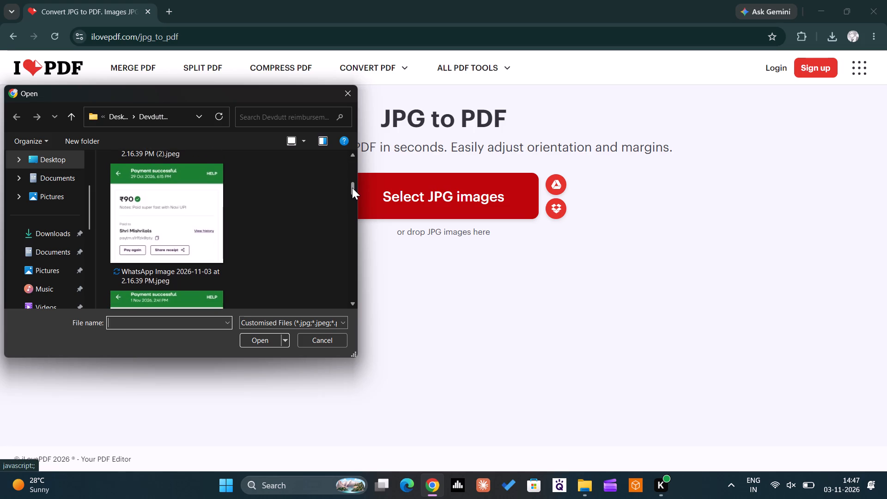
{"action": "left_click_drag", "start_coordinate": [352, 188], "coordinate": [351, 164]}
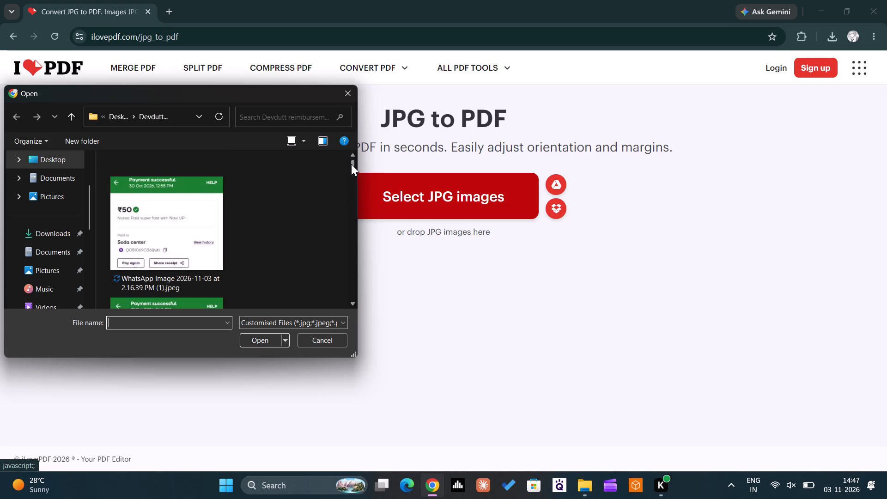
Add the ₹100 payment screenshot of 29 Oct 2026, 9:26 PM, as the first image for conversion.
{"action": "left_click_drag", "start_coordinate": [351, 164], "coordinate": [349, 180]}
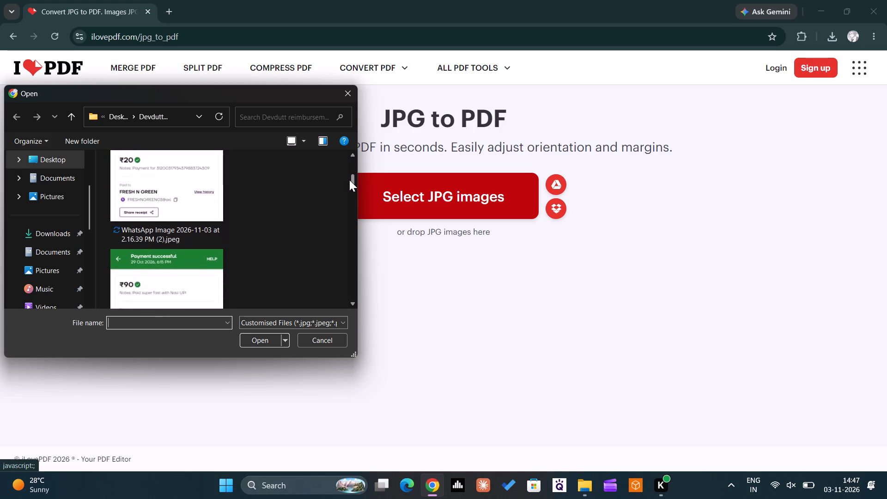
{"action": "left_click_drag", "start_coordinate": [349, 180], "coordinate": [349, 189]}
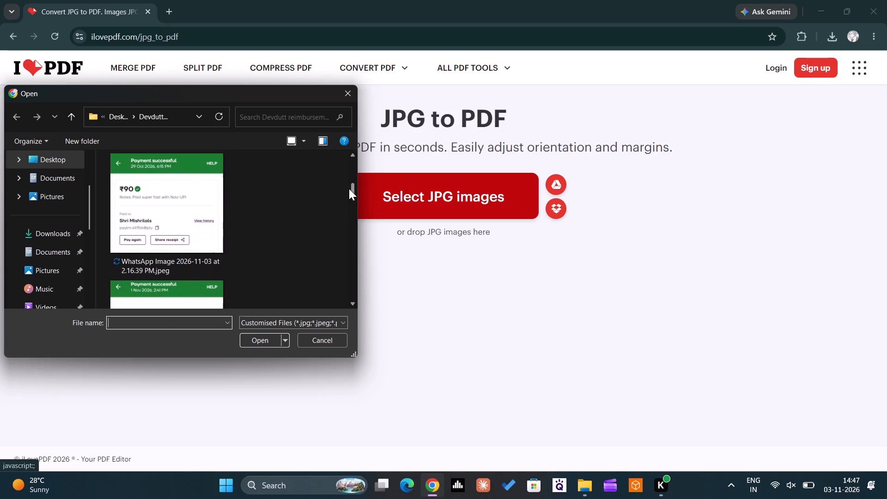
{"action": "left_click_drag", "start_coordinate": [349, 189], "coordinate": [349, 189]}
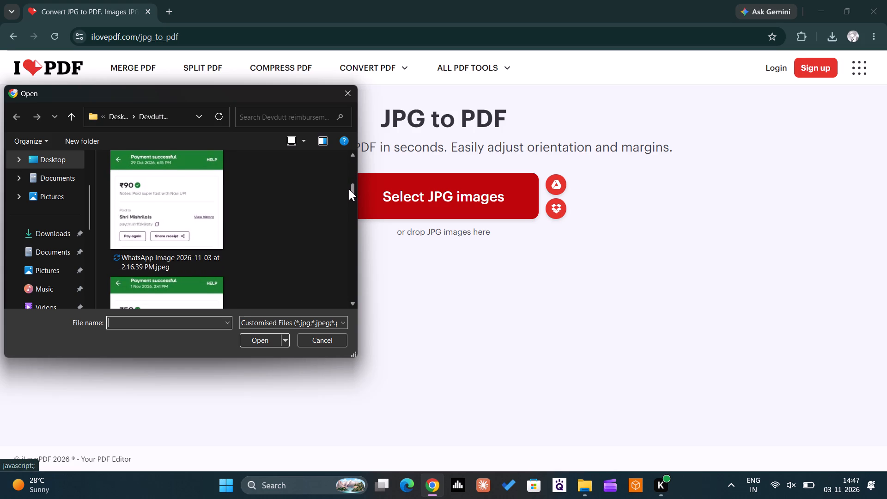
{"action": "left_click_drag", "start_coordinate": [349, 189], "coordinate": [348, 190]}
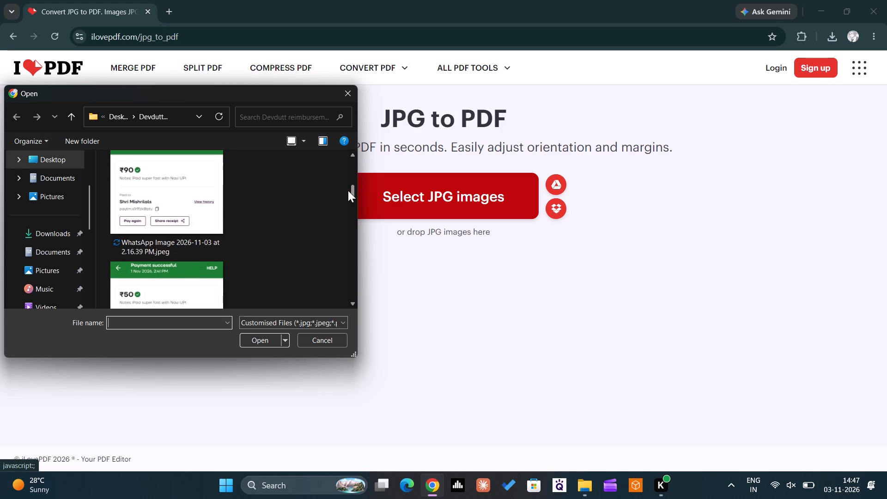
{"action": "left_click_drag", "start_coordinate": [348, 190], "coordinate": [346, 200]}
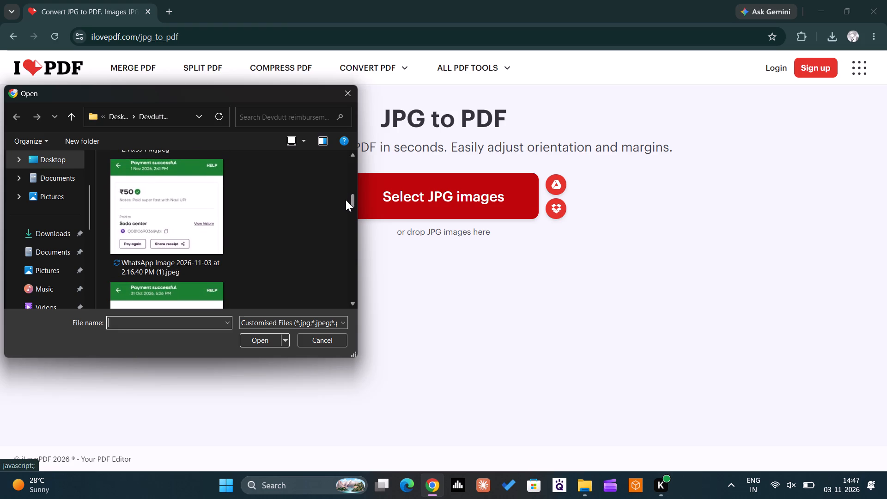
{"action": "left_click_drag", "start_coordinate": [346, 200], "coordinate": [345, 211]}
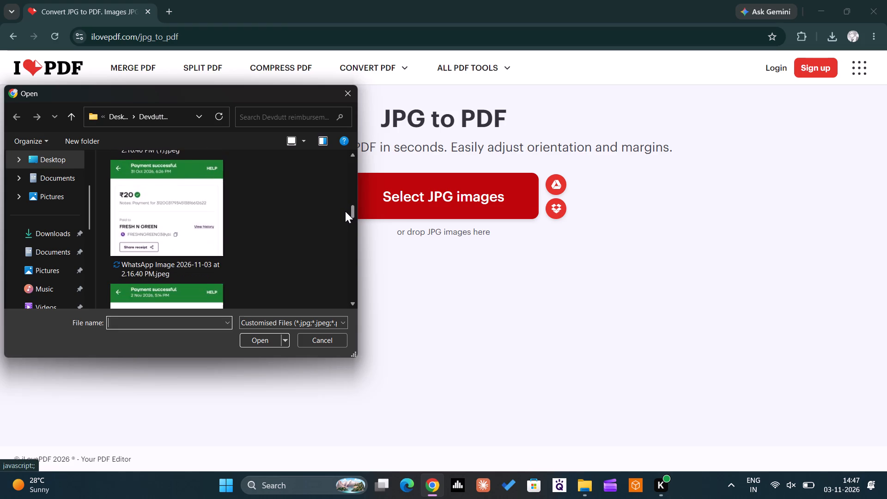
{"action": "left_click_drag", "start_coordinate": [345, 211], "coordinate": [345, 217]}
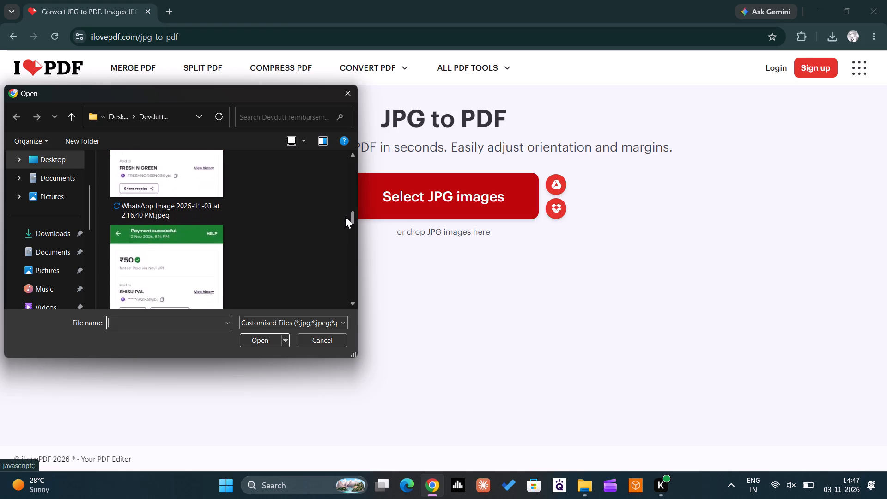
{"action": "left_click_drag", "start_coordinate": [345, 217], "coordinate": [343, 230]}
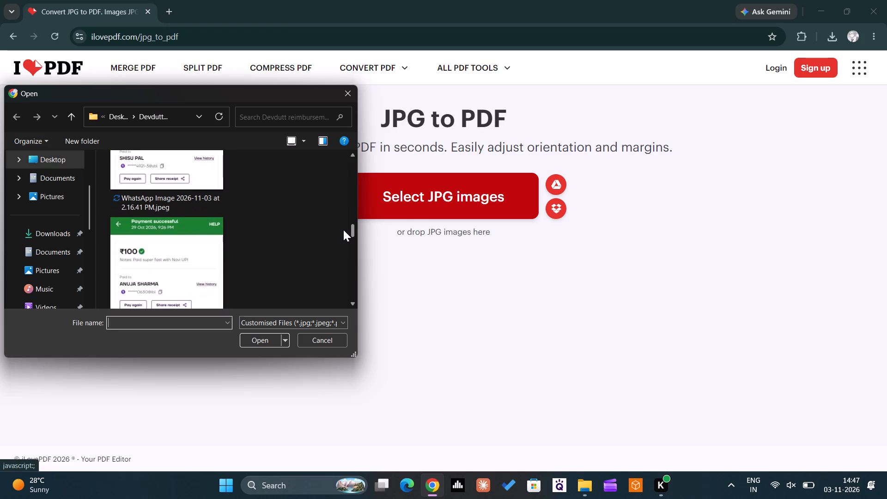
{"action": "left_click_drag", "start_coordinate": [343, 230], "coordinate": [342, 234]}
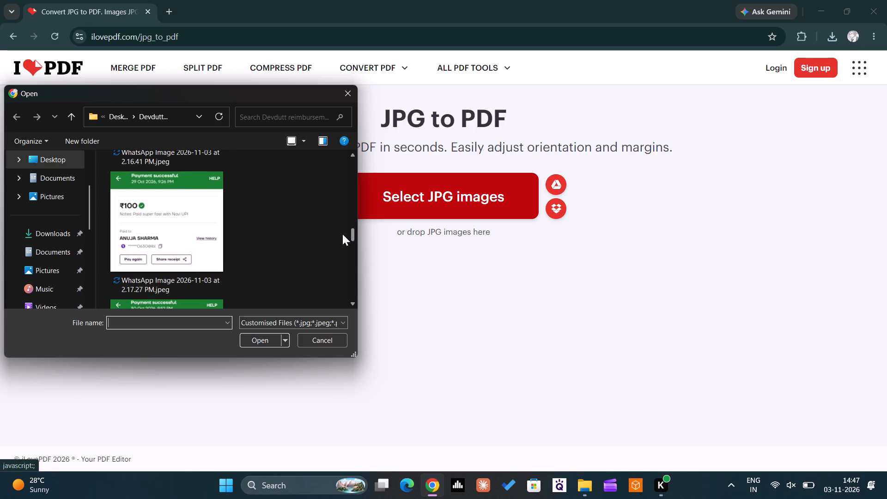
{"action": "left_click_drag", "start_coordinate": [342, 234], "coordinate": [341, 237]}
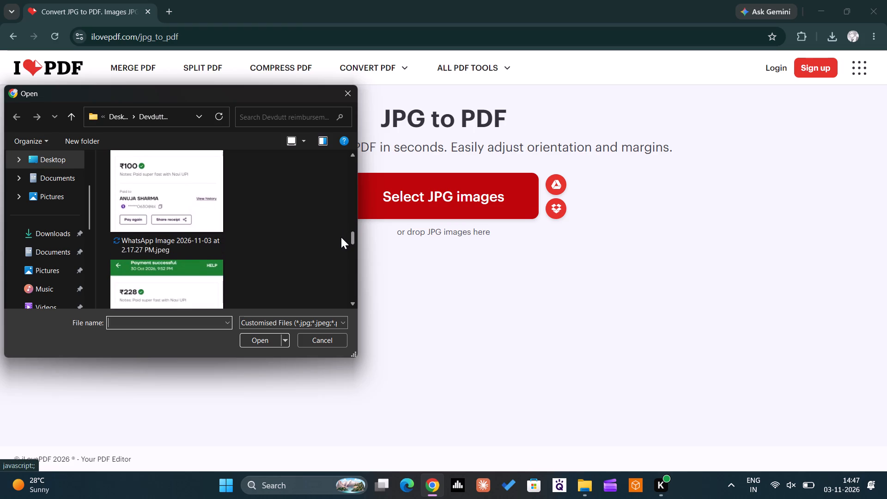
{"action": "left_click_drag", "start_coordinate": [341, 237], "coordinate": [339, 231]}
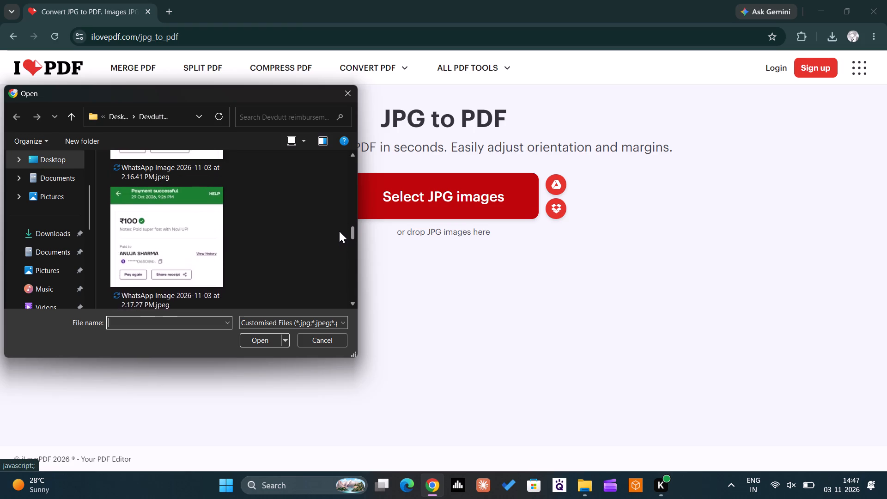
{"action": "left_click_drag", "start_coordinate": [339, 231], "coordinate": [339, 230]}
{"action": "double_click", "coordinate": [176, 240]}
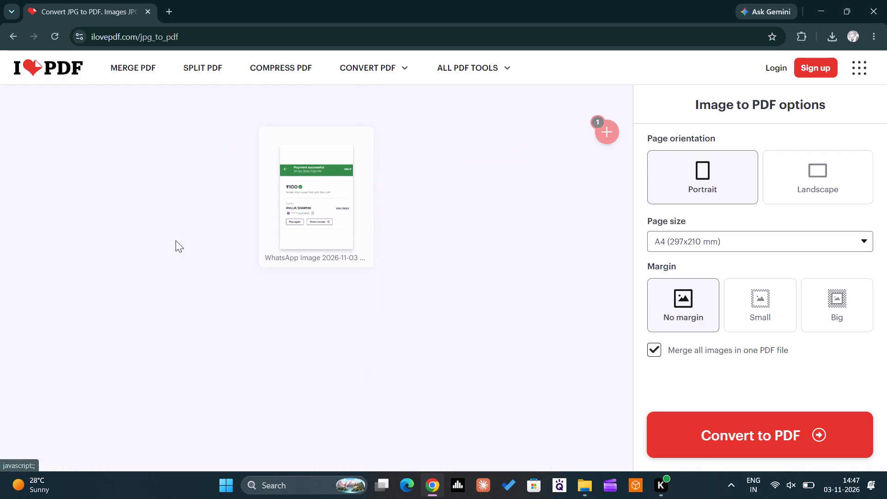
Add the ₹228 payment screenshot of 30 Oct 2026, 9:52 PM, as the second image.
{"action": "left_click", "coordinate": [599, 136]}
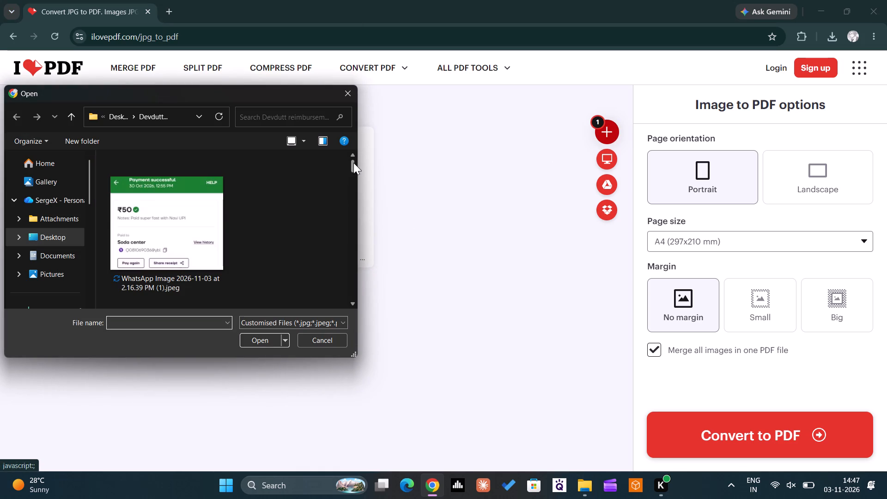
{"action": "left_click_drag", "start_coordinate": [353, 162], "coordinate": [346, 219]}
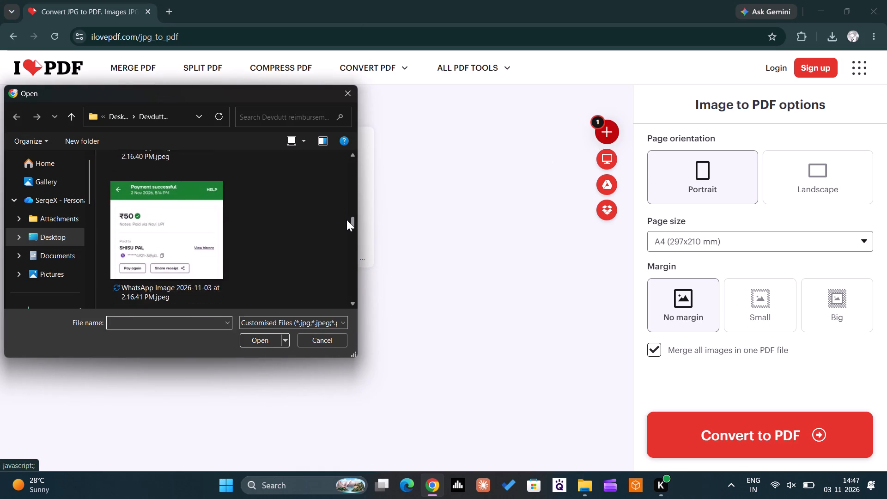
{"action": "left_click_drag", "start_coordinate": [346, 219], "coordinate": [343, 243]}
{"action": "double_click", "coordinate": [158, 236]}
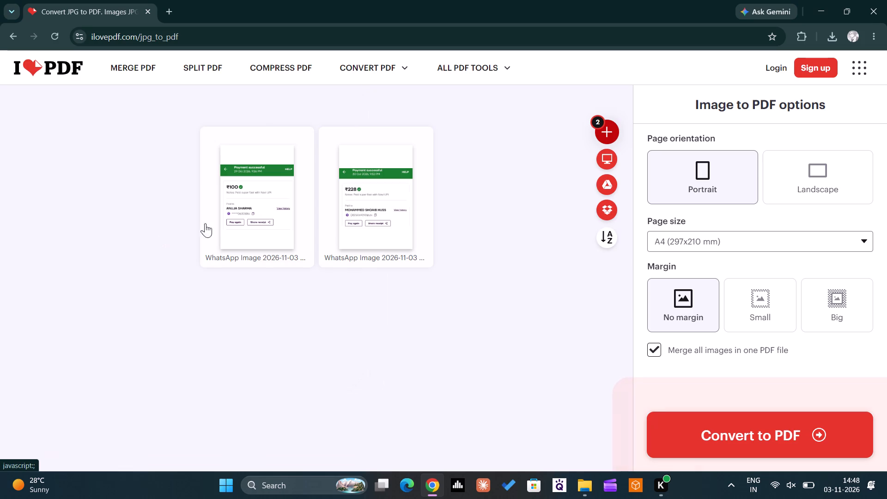
Add the ₹60 payment screenshot dated 29 Oct 2026 and place it between the ₹100 and ₹228 images.
{"action": "left_click", "coordinate": [607, 134]}
{"action": "left_click_drag", "start_coordinate": [353, 167], "coordinate": [351, 189]}
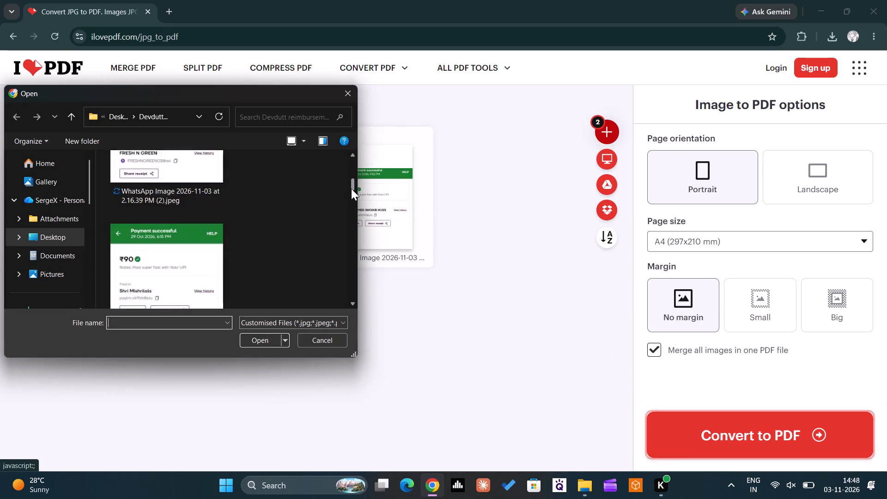
{"action": "left_click_drag", "start_coordinate": [351, 189], "coordinate": [342, 228]}
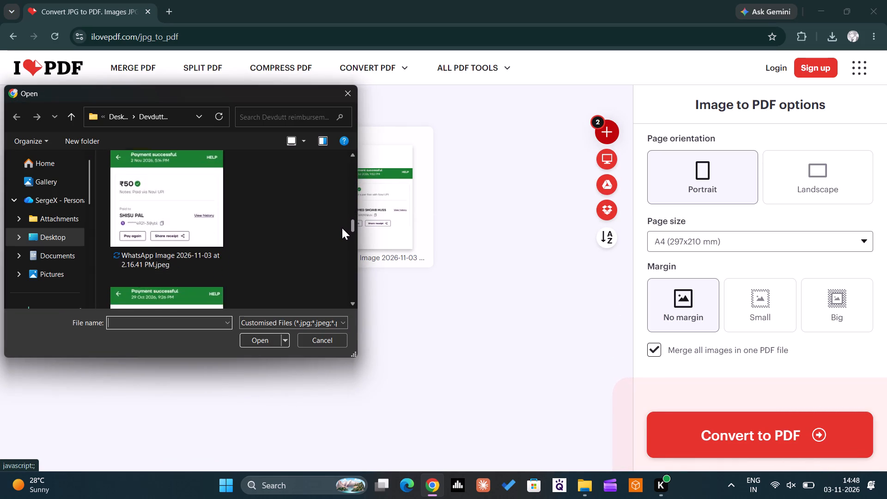
{"action": "left_click_drag", "start_coordinate": [342, 228], "coordinate": [334, 255]}
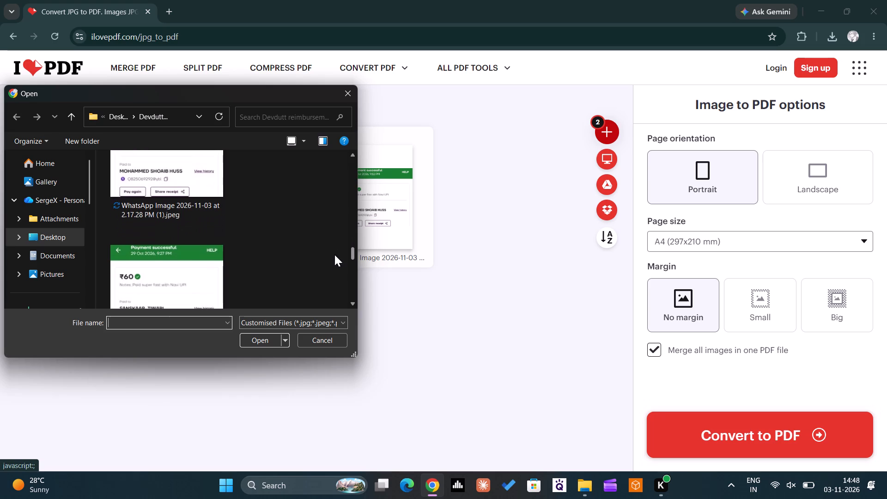
{"action": "left_click_drag", "start_coordinate": [334, 255], "coordinate": [334, 261]}
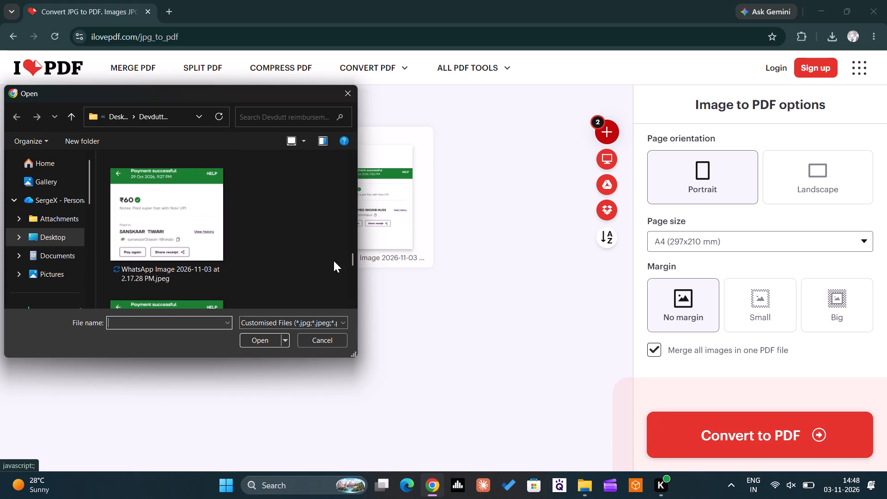
{"action": "double_click", "coordinate": [174, 208]}
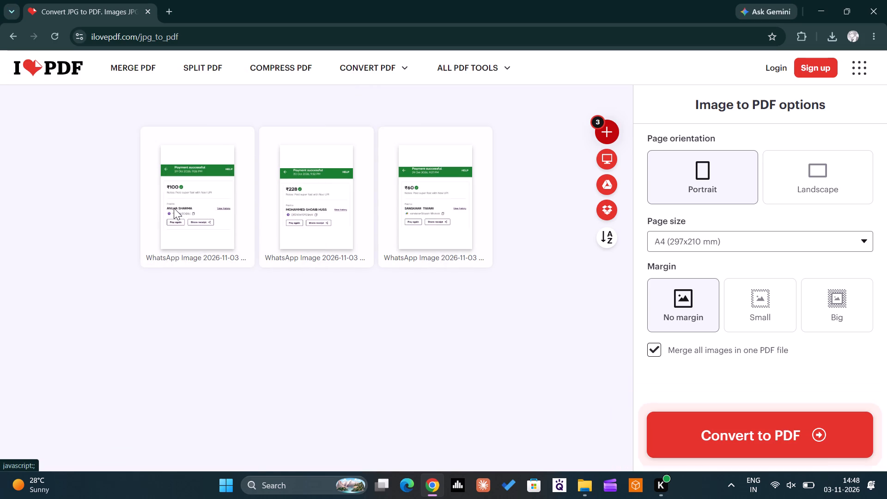
{"action": "left_click_drag", "start_coordinate": [418, 204], "coordinate": [304, 214]}
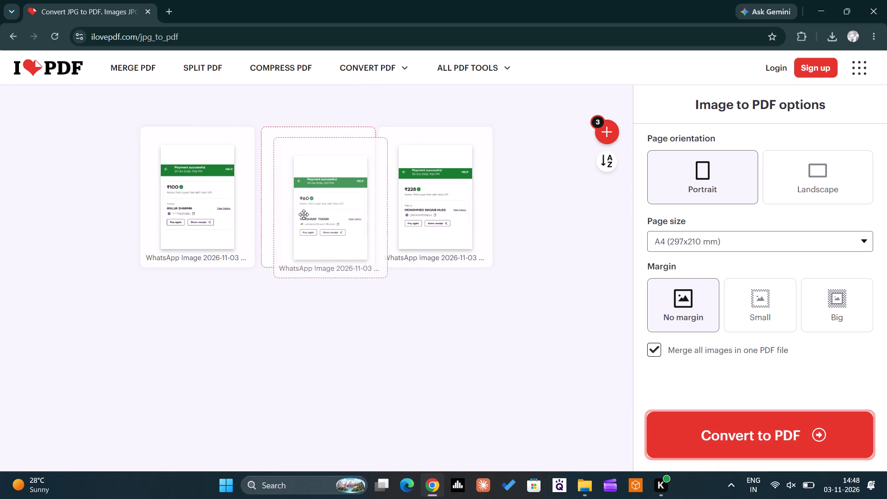
{"action": "left_click_drag", "start_coordinate": [304, 214], "coordinate": [293, 214]}
Add the ₹229 payment screenshot dated 1 Nov 2026 from the Devdutt reimbursement folder.
{"action": "left_click", "coordinate": [604, 129]}
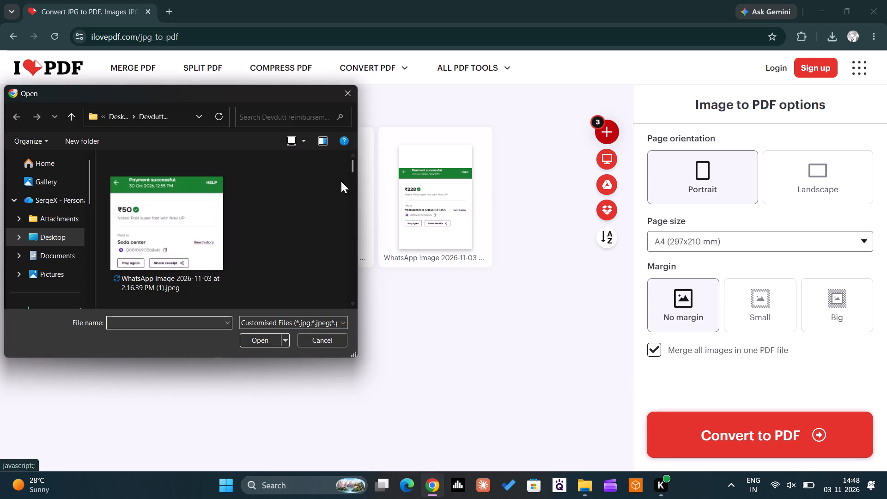
{"action": "left_click_drag", "start_coordinate": [352, 169], "coordinate": [342, 232]}
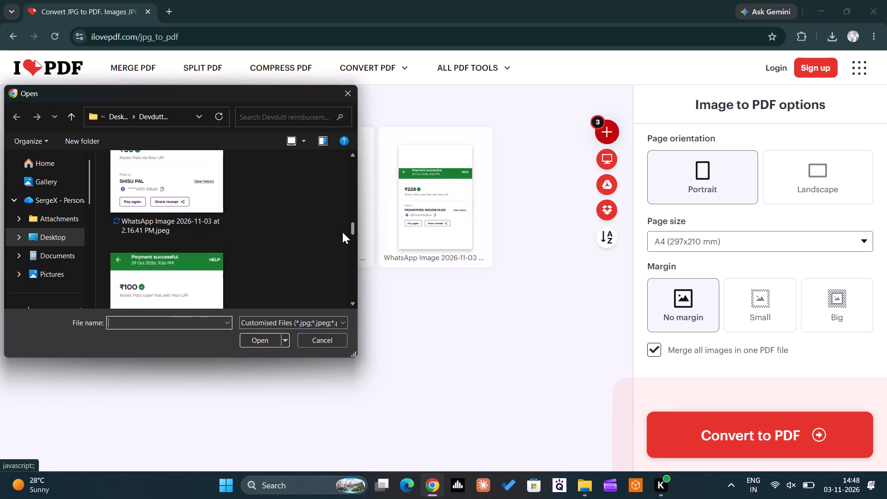
{"action": "left_click_drag", "start_coordinate": [342, 232], "coordinate": [331, 266]}
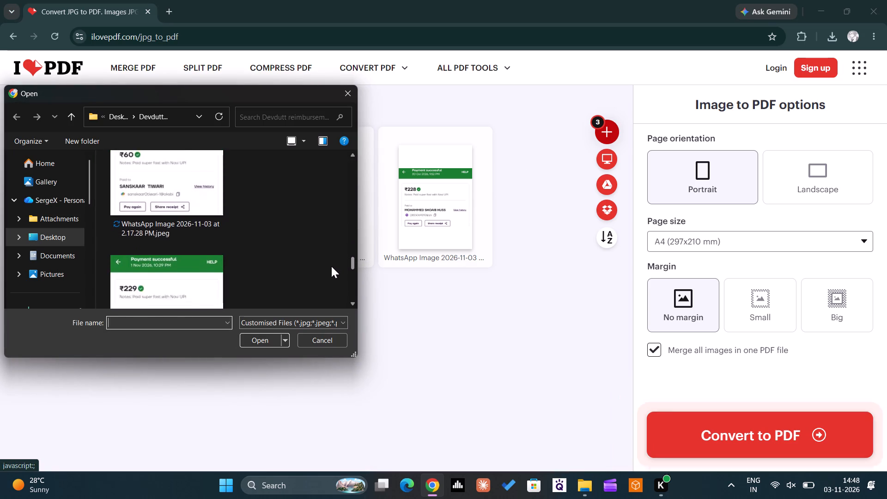
{"action": "left_click_drag", "start_coordinate": [331, 266], "coordinate": [328, 273]}
{"action": "double_click", "coordinate": [152, 212]}
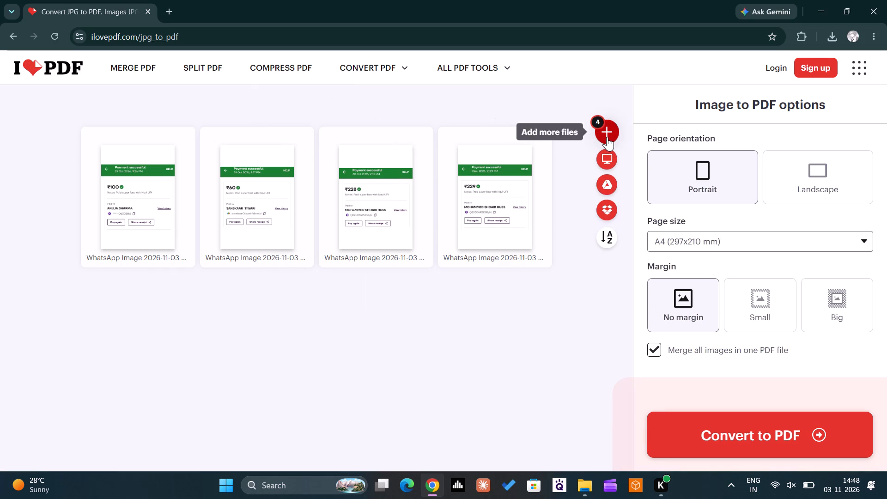
Add the ₹195 payment screenshot dated 31 Oct 2026 and place it before the ₹229 image.
{"action": "left_click", "coordinate": [607, 137]}
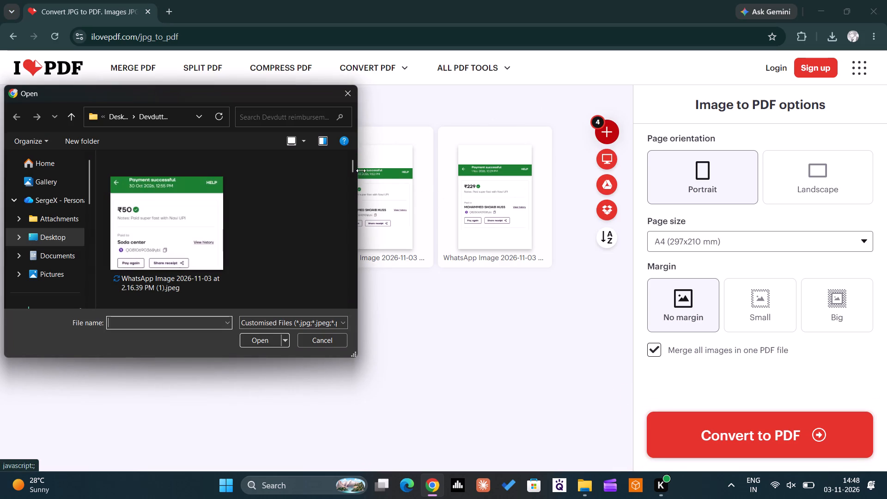
{"action": "left_click_drag", "start_coordinate": [350, 170], "coordinate": [343, 253]}
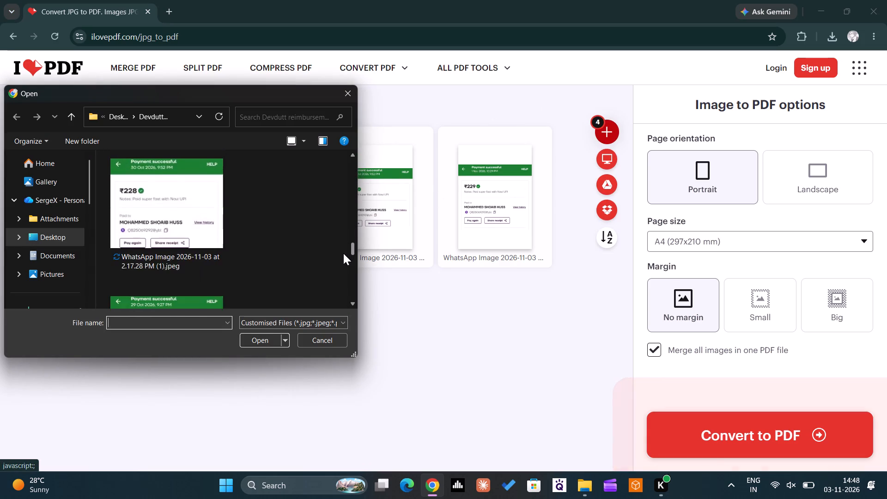
{"action": "left_click_drag", "start_coordinate": [343, 253], "coordinate": [329, 287]}
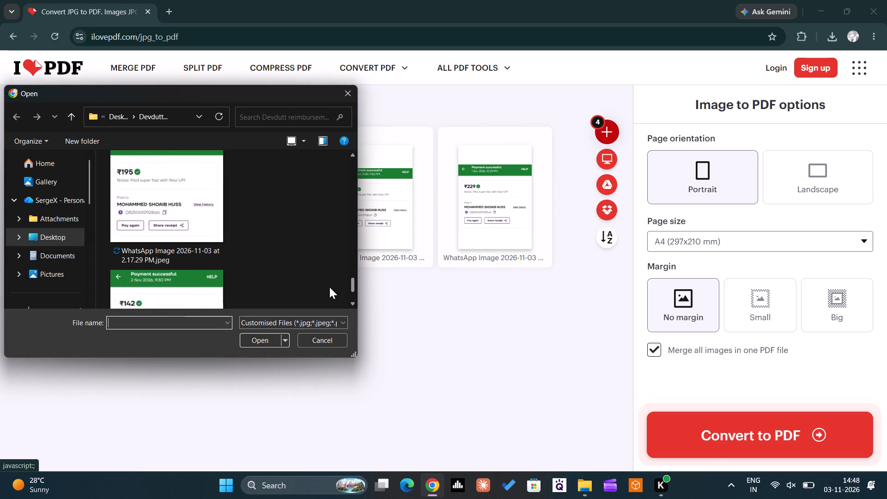
{"action": "left_click_drag", "start_coordinate": [329, 287], "coordinate": [329, 285]}
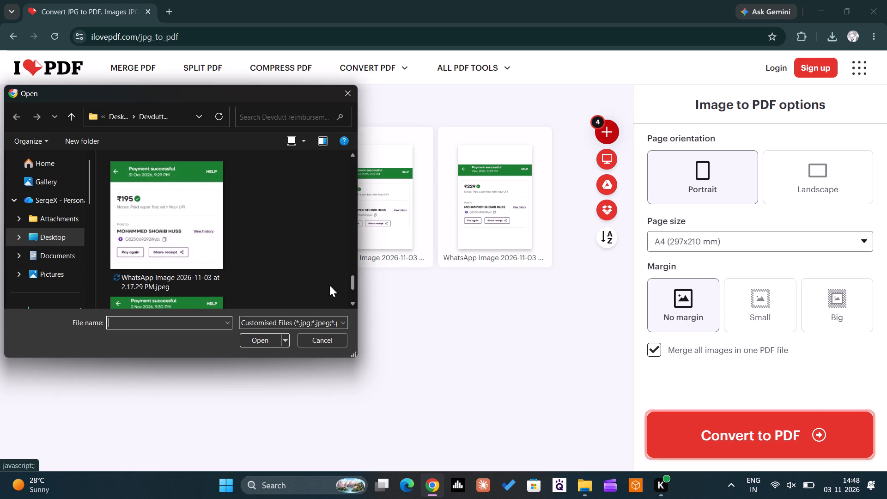
{"action": "left_click_drag", "start_coordinate": [329, 285], "coordinate": [325, 270]}
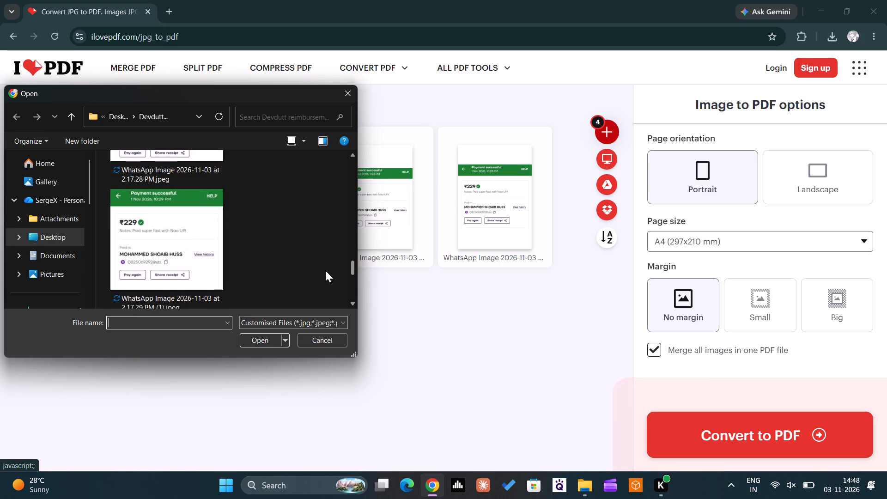
{"action": "left_click_drag", "start_coordinate": [325, 270], "coordinate": [321, 281]}
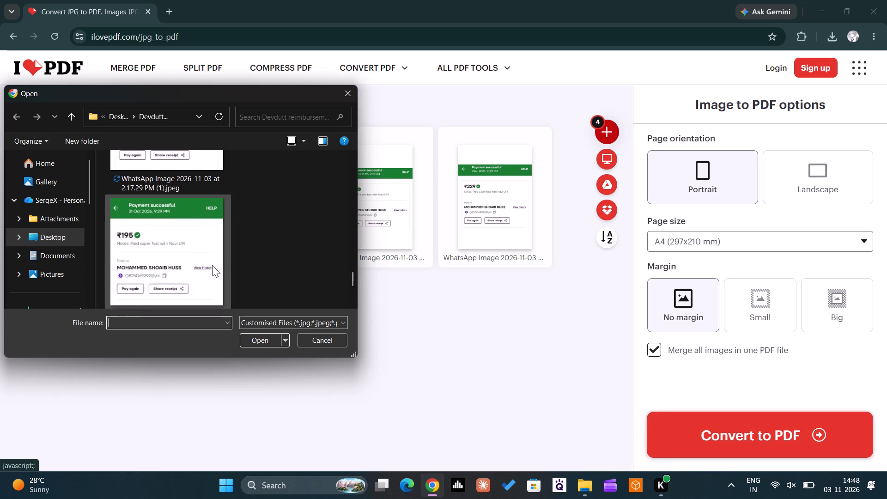
{"action": "double_click", "coordinate": [192, 265]}
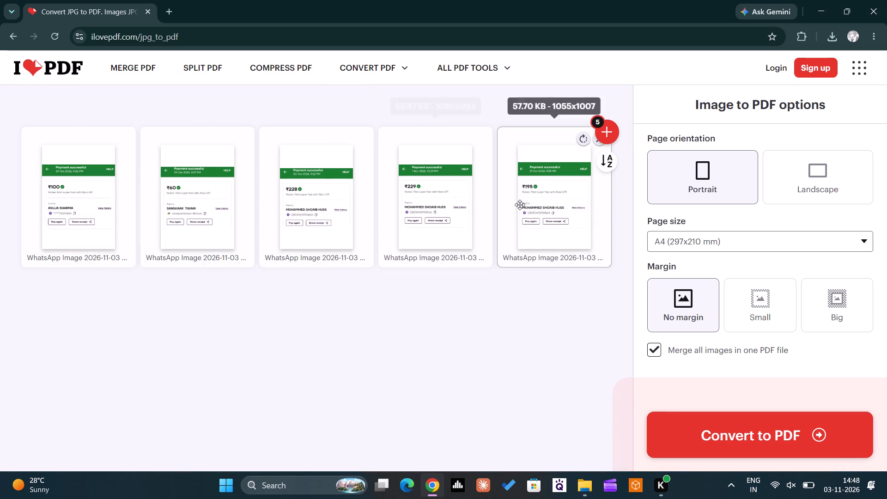
{"action": "left_click_drag", "start_coordinate": [527, 202], "coordinate": [439, 211]}
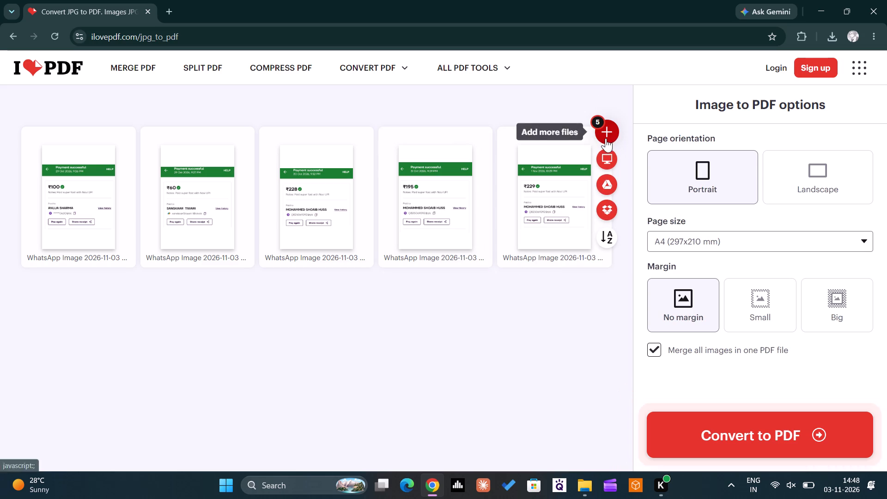
Add the ₹142 payment screenshot dated 2 Nov 2026 as the last image.
{"action": "left_click", "coordinate": [606, 138]}
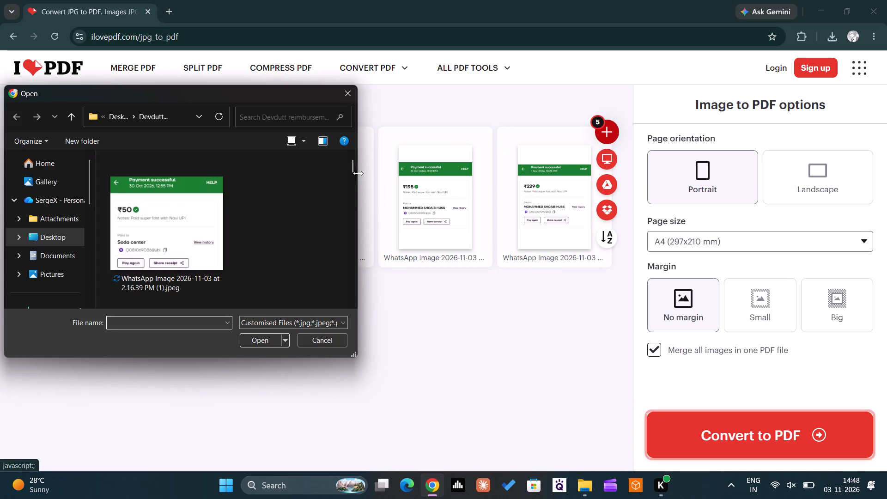
{"action": "left_click_drag", "start_coordinate": [354, 166], "coordinate": [334, 277]}
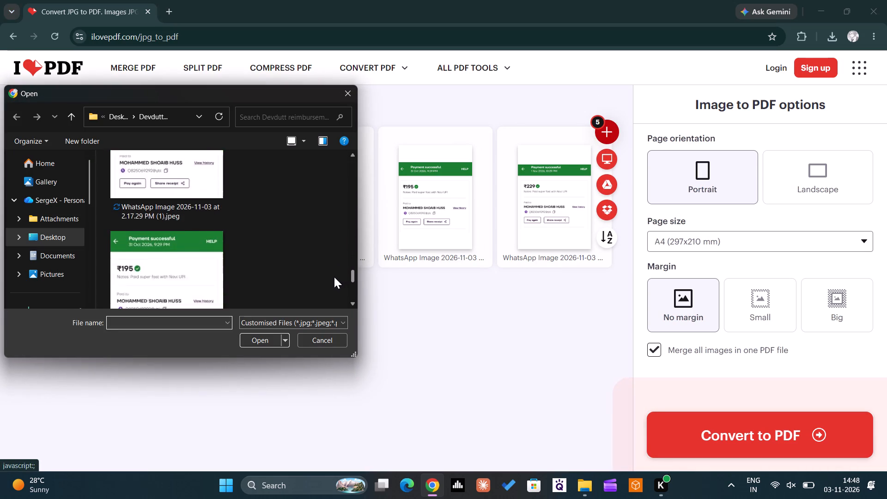
{"action": "left_click_drag", "start_coordinate": [334, 277], "coordinate": [328, 295]}
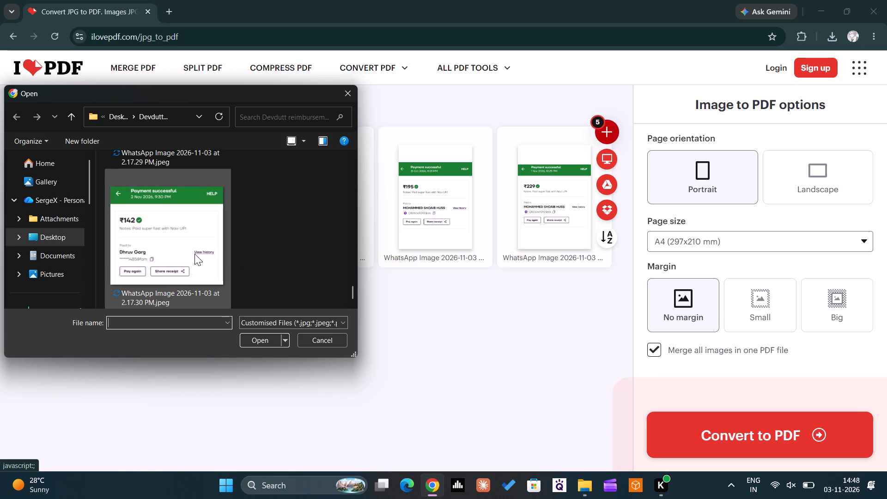
{"action": "double_click", "coordinate": [186, 254]}
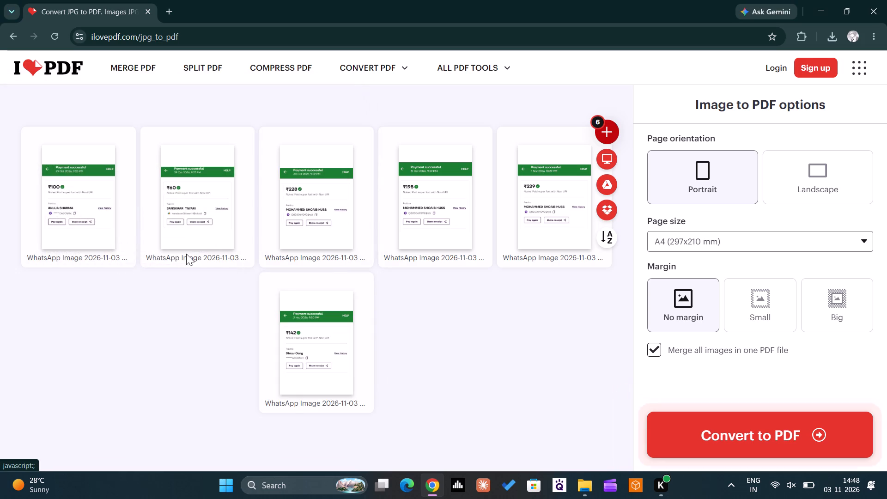
Check the Devdutt reimbursement folder for payment screenshots still missing from the set, without adding any file.
{"action": "left_click", "coordinate": [605, 140]}
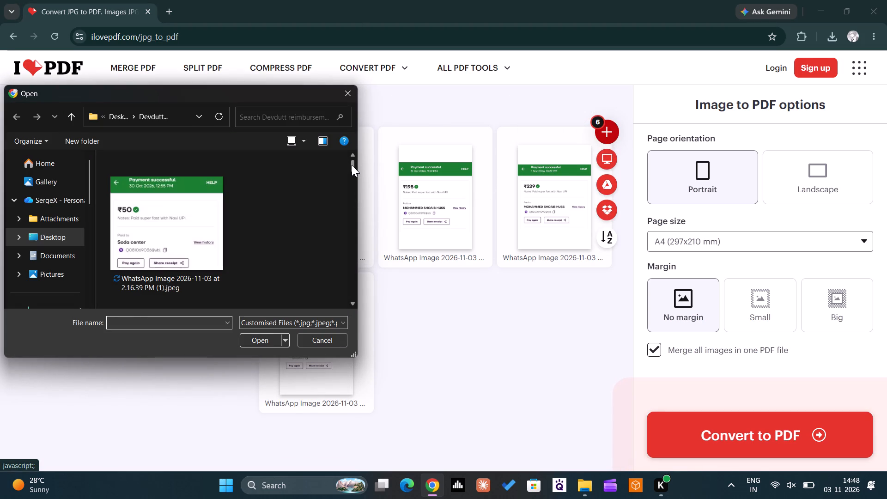
{"action": "left_click_drag", "start_coordinate": [352, 165], "coordinate": [340, 383]}
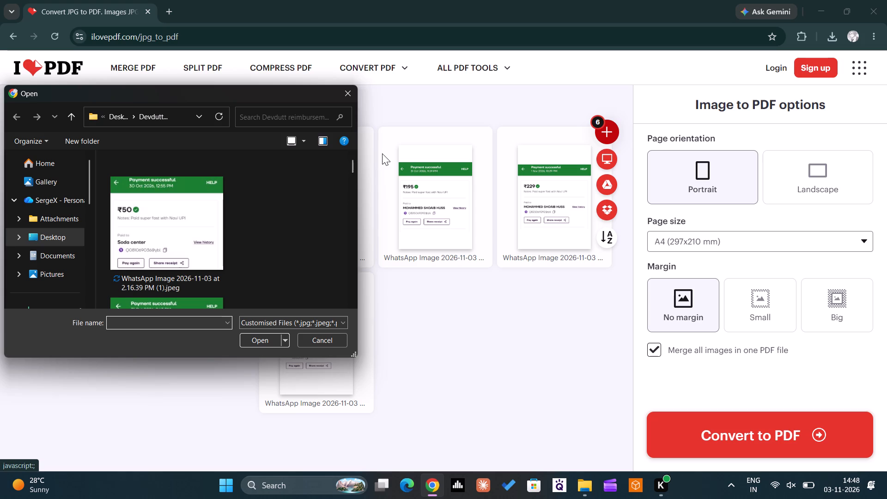
{"action": "left_click_drag", "start_coordinate": [353, 164], "coordinate": [354, 265]}
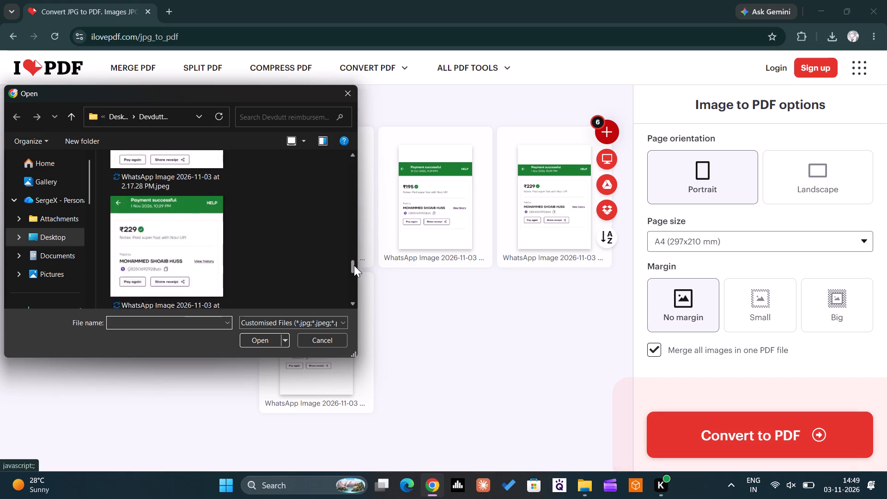
{"action": "left_click_drag", "start_coordinate": [354, 265], "coordinate": [350, 304]}
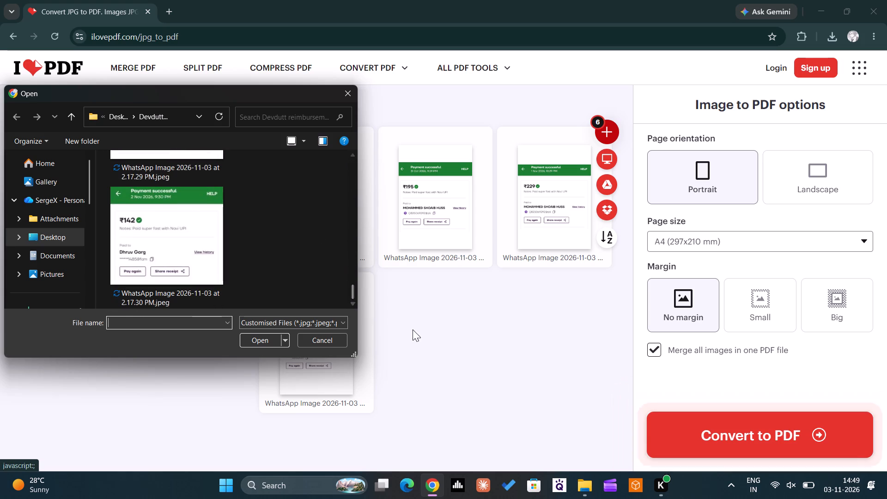
{"action": "left_click", "coordinate": [428, 331]}
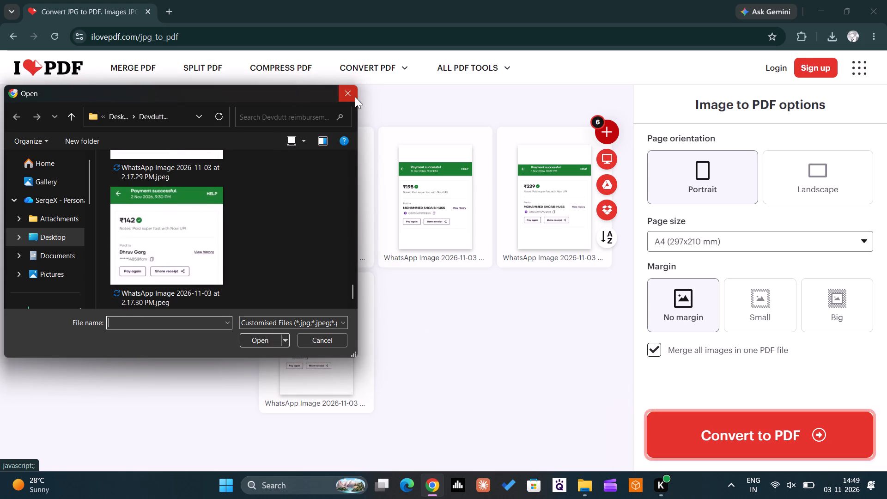
{"action": "left_click", "coordinate": [357, 96]}
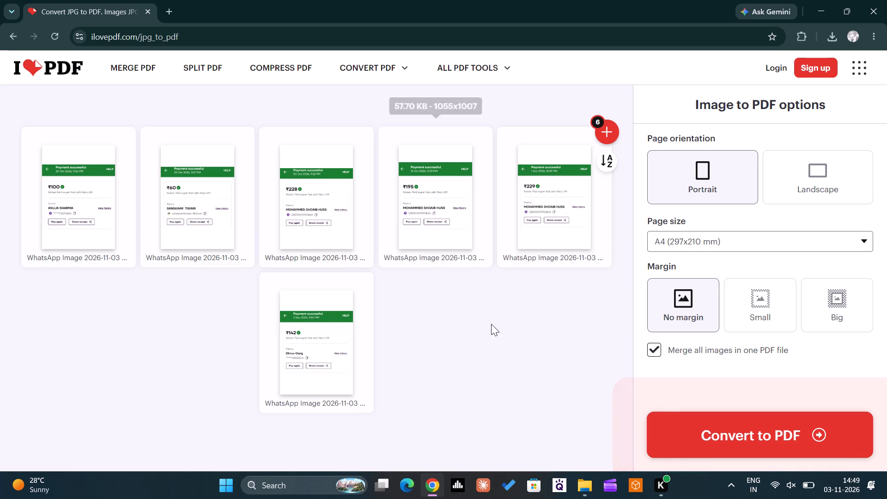
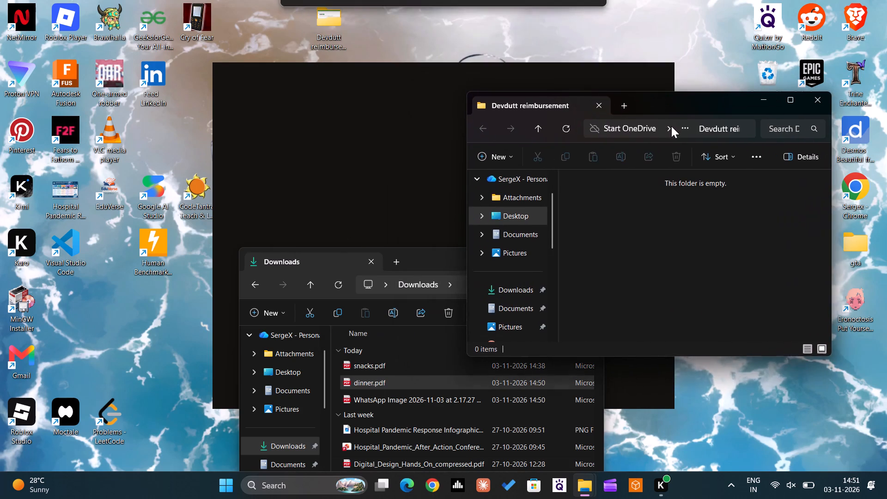
{"action": "left_click_drag", "start_coordinate": [671, 126], "coordinate": [669, 128]}
{"action": "left_click_drag", "start_coordinate": [419, 257], "coordinate": [309, 109]}
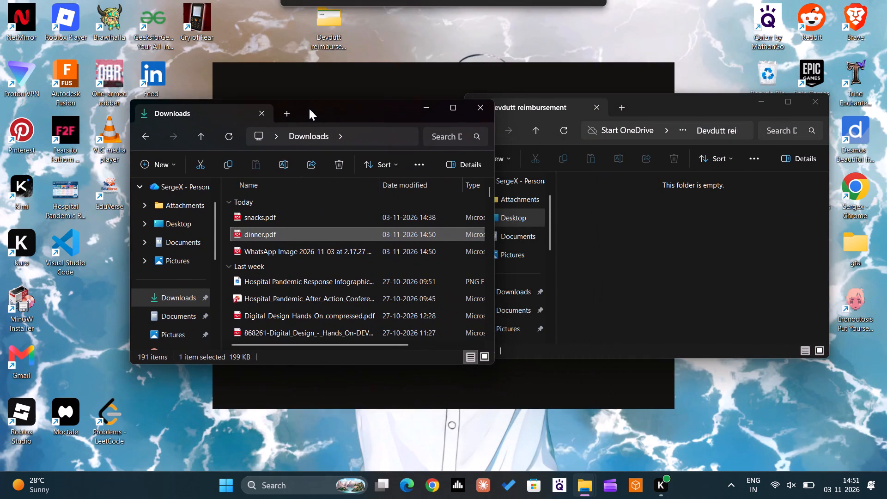
{"action": "left_click_drag", "start_coordinate": [309, 109], "coordinate": [309, 108]}
{"action": "left_click_drag", "start_coordinate": [273, 215], "coordinate": [621, 176]}
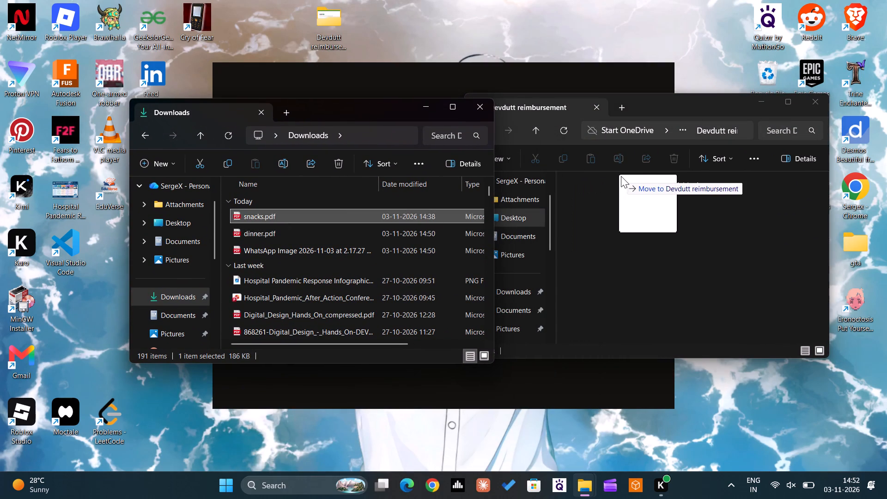
Finish moving snacks.pdf from Downloads into the Devdutt reimbursement folder, and move dinner.pdf there as well.
{"action": "left_click_drag", "start_coordinate": [621, 176], "coordinate": [623, 176]}
{"action": "left_click_drag", "start_coordinate": [308, 215], "coordinate": [580, 225]}
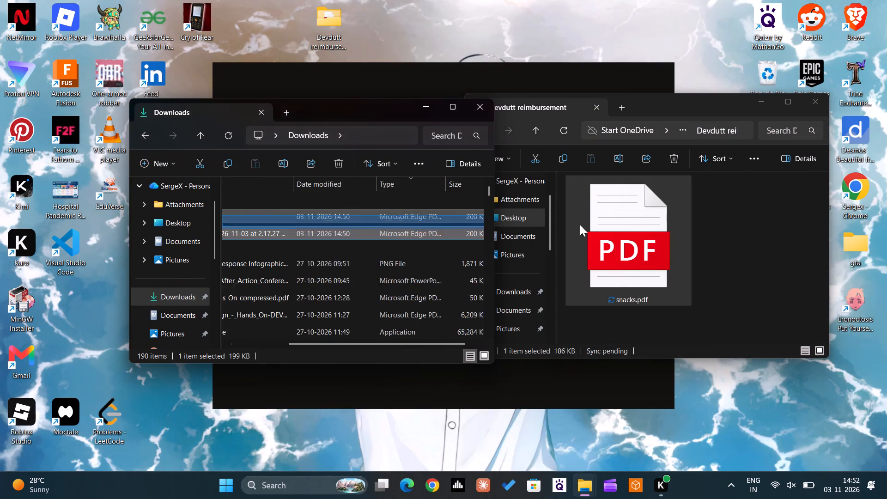
{"action": "left_click_drag", "start_coordinate": [580, 225], "coordinate": [575, 212]}
{"action": "scroll", "coordinate": [291, 236], "scroll_direction": "right", "scroll_amount": 4}
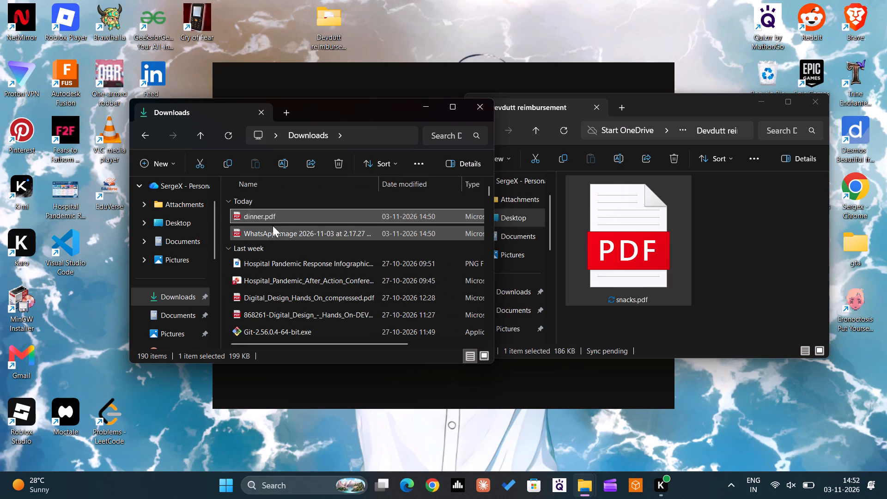
{"action": "left_click_drag", "start_coordinate": [275, 211], "coordinate": [670, 209]}
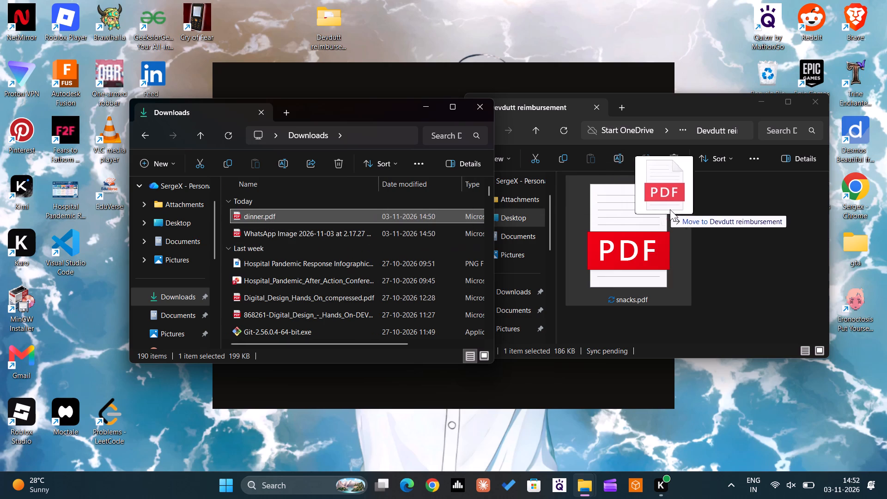